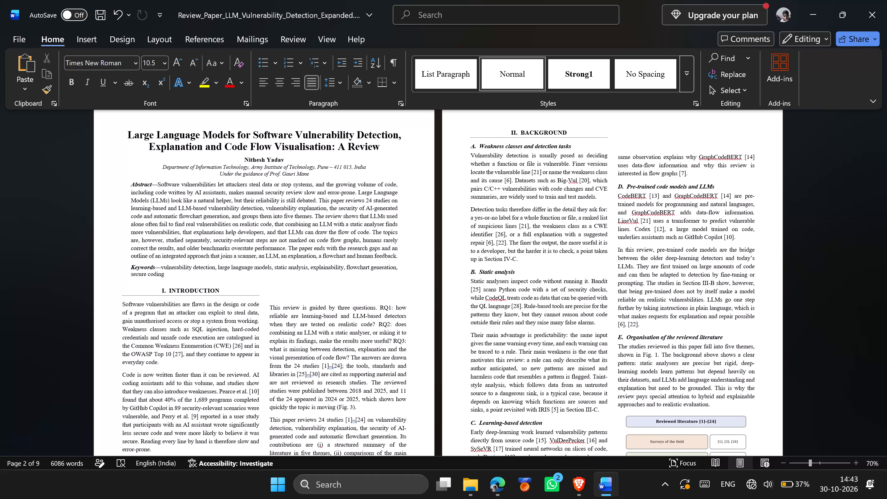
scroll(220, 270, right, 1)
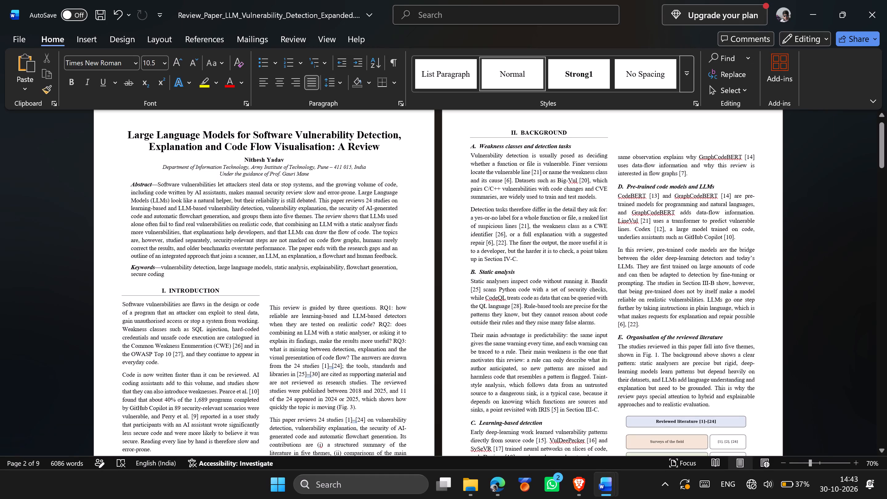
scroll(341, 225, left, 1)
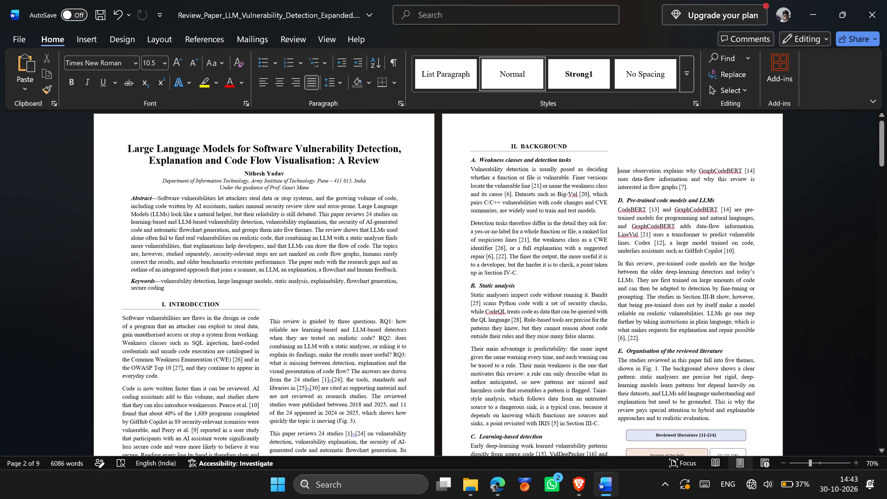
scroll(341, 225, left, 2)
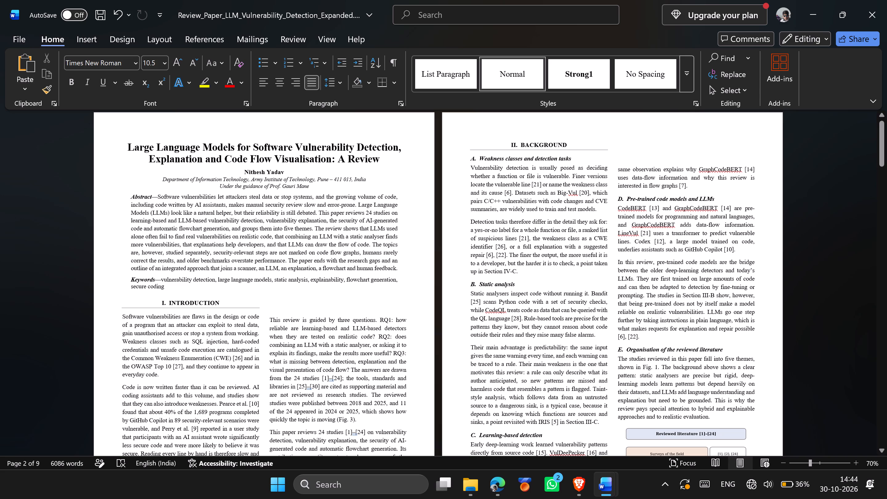
Review the paper's title, abstract and Introduction section at an enlarged page size.
scroll(330, 213, down, 1)
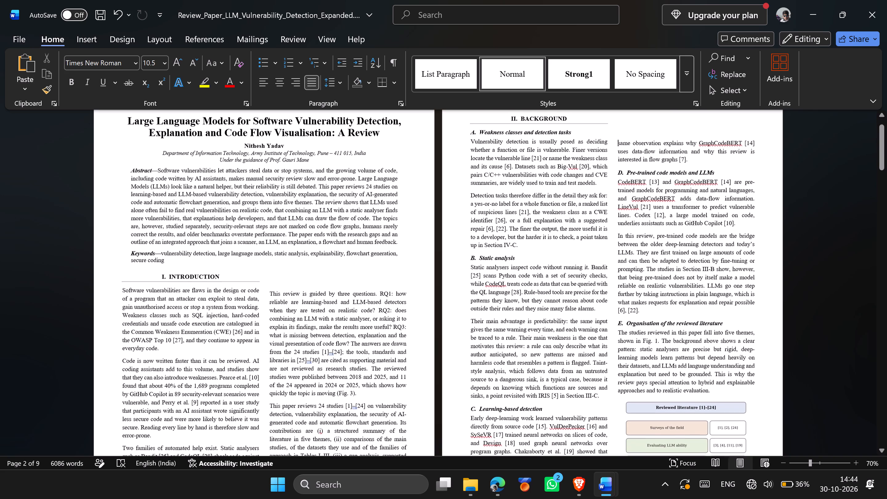
ctrl+scroll(330, 213, up, 6)
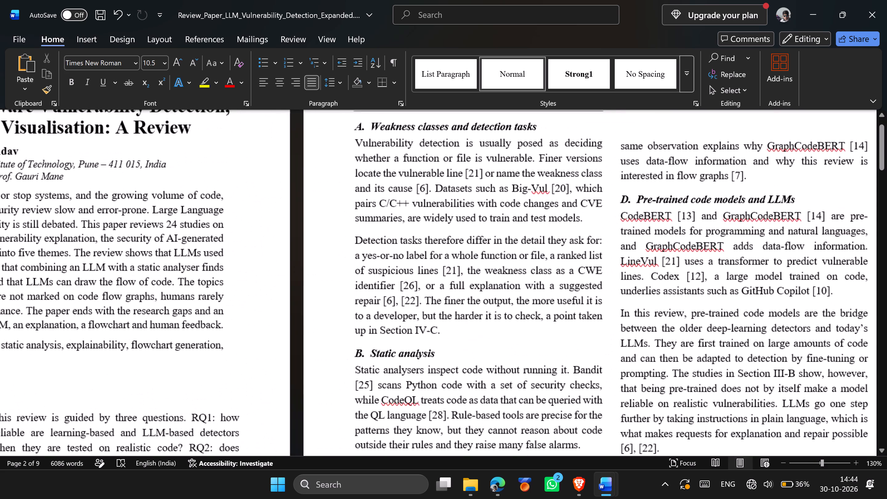
ctrl+scroll(330, 213, up, 2)
scroll(330, 213, up, 1)
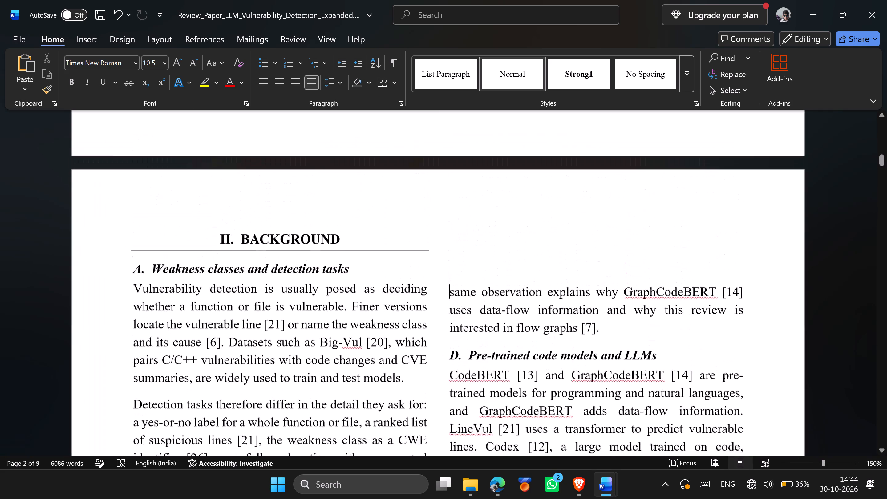
scroll(330, 213, up, 5)
scroll(330, 213, down, 1)
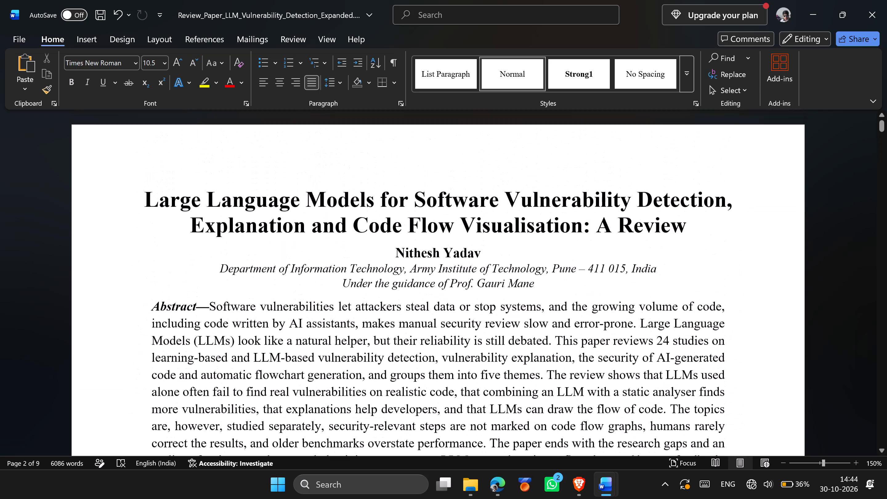
scroll(330, 213, down, 1)
scroll(330, 213, up, 3)
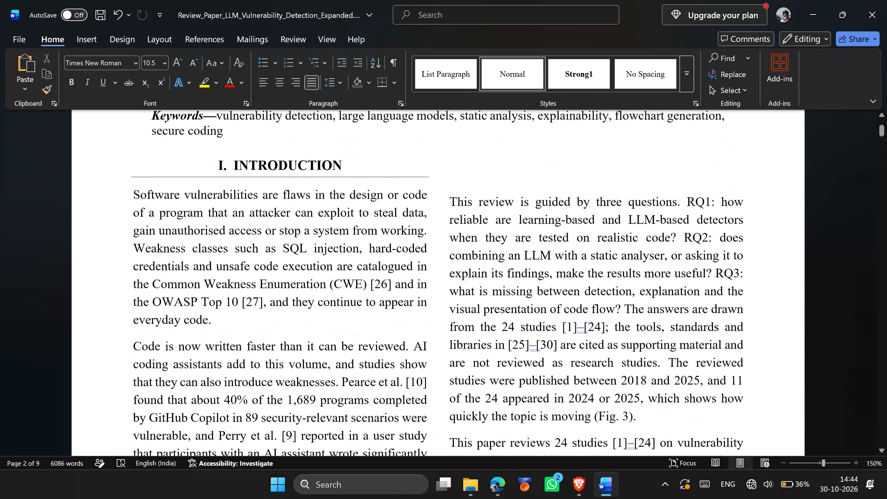
scroll(330, 213, up, 1)
scroll(330, 213, down, 2)
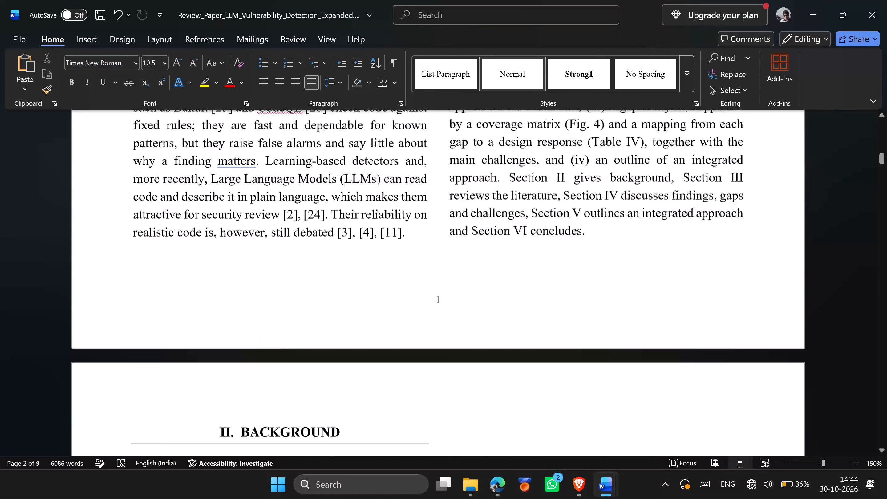
Read through the Background and Review of the Literature sections, including Fig. 1 and Fig. 2.
scroll(330, 213, down, 3)
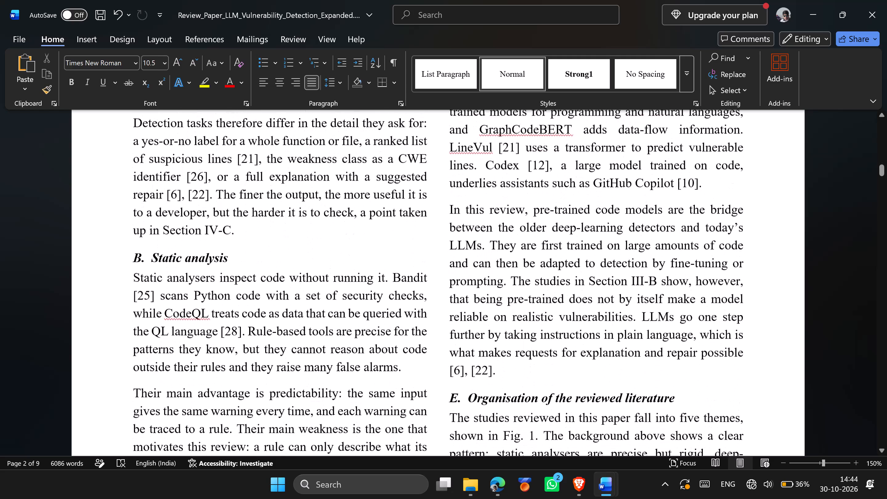
scroll(330, 213, down, 3)
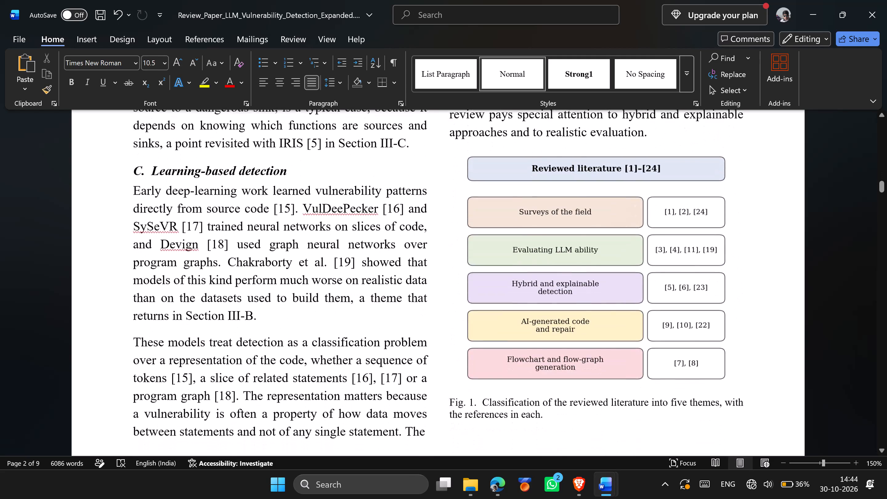
scroll(330, 213, down, 2)
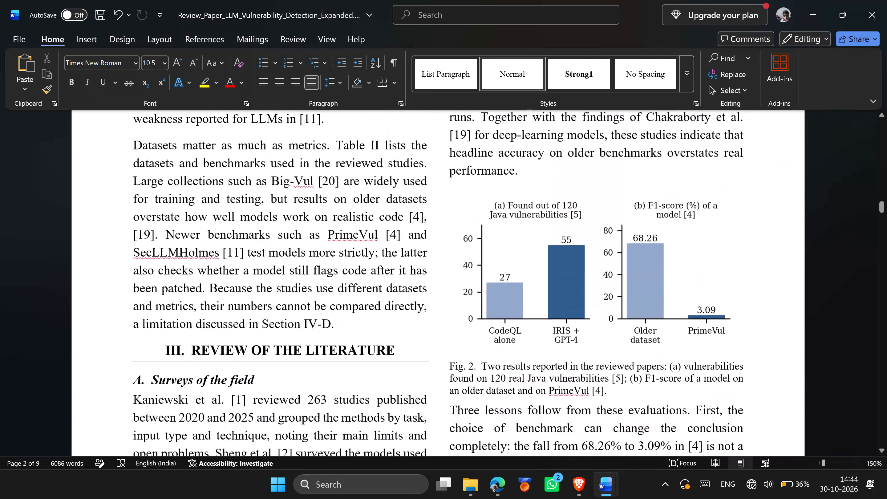
scroll(330, 213, down, 2)
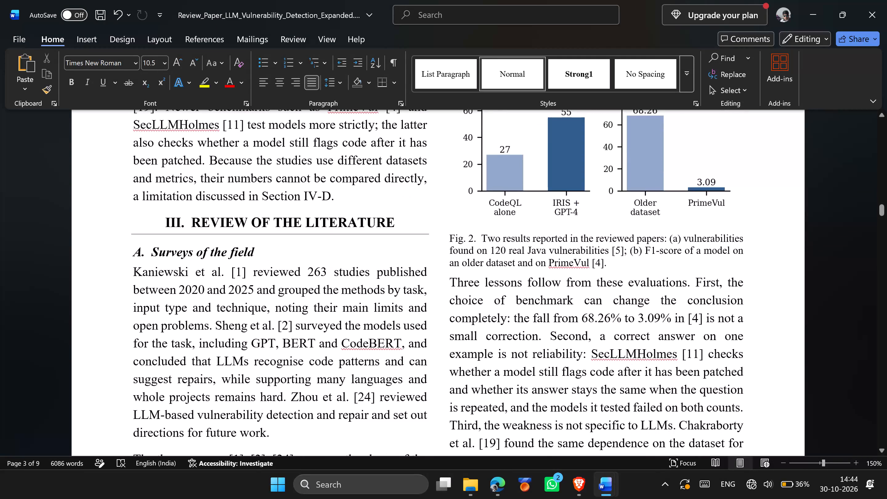
scroll(330, 213, down, 1)
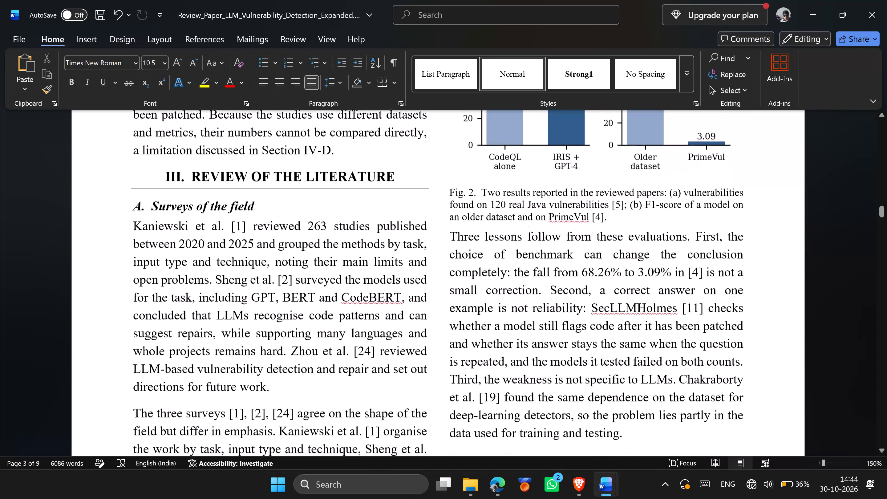
scroll(330, 213, down, 1)
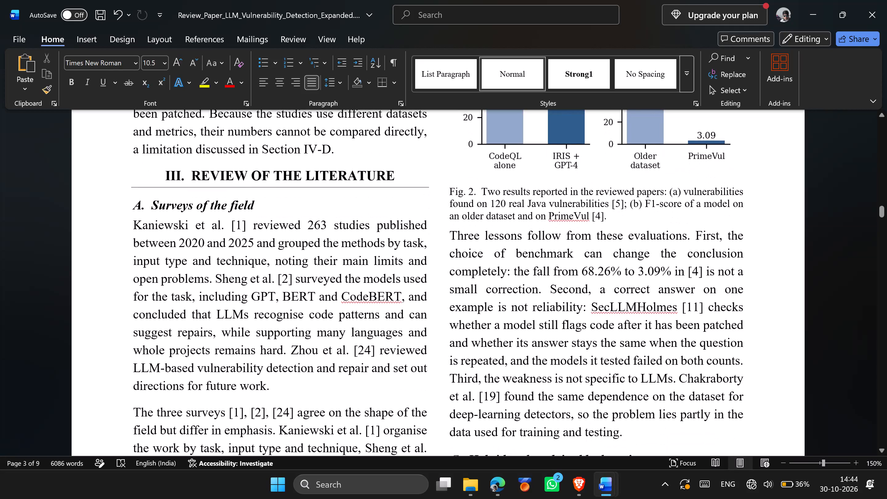
scroll(330, 213, down, 4)
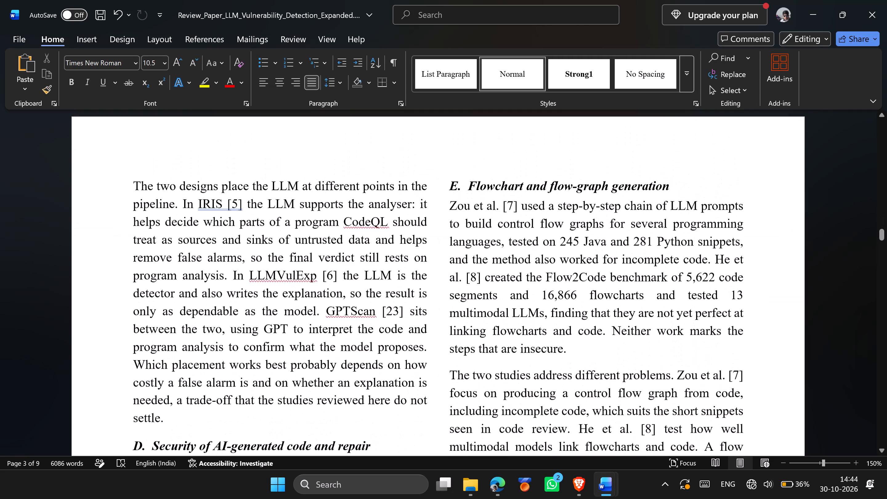
scroll(330, 213, down, 3)
Examine the start of Table I and the Section III text leading up to Comparison of the Main Studies.
scroll(330, 213, down, 1)
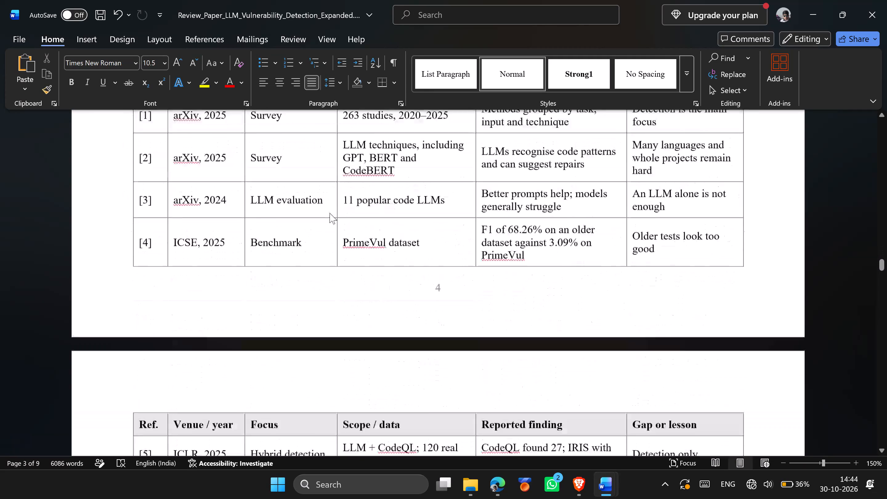
scroll(330, 213, down, 1)
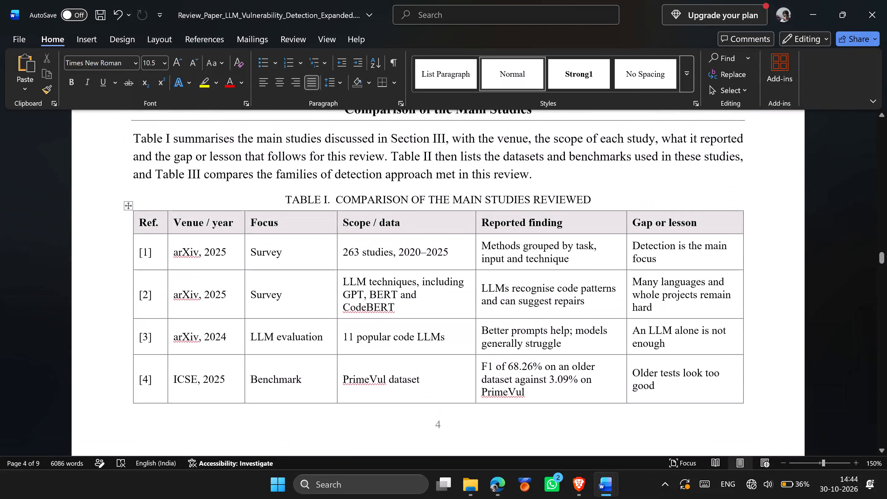
scroll(330, 213, down, 2)
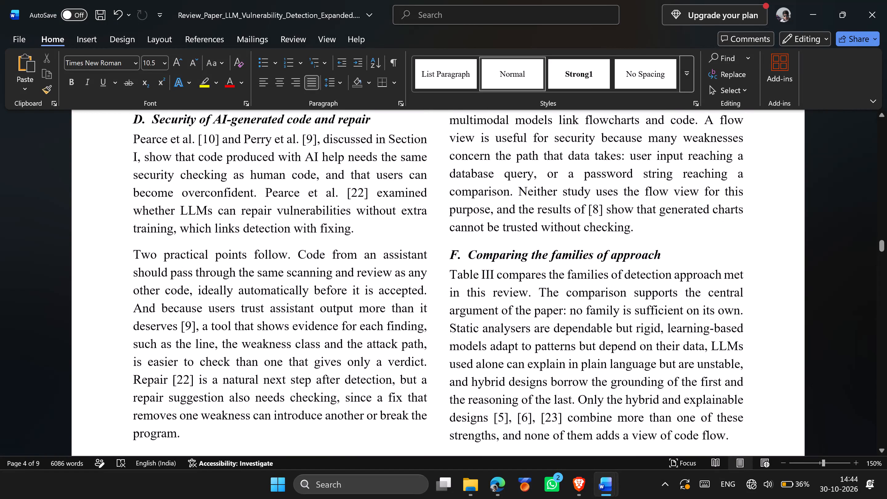
scroll(330, 213, down, 1)
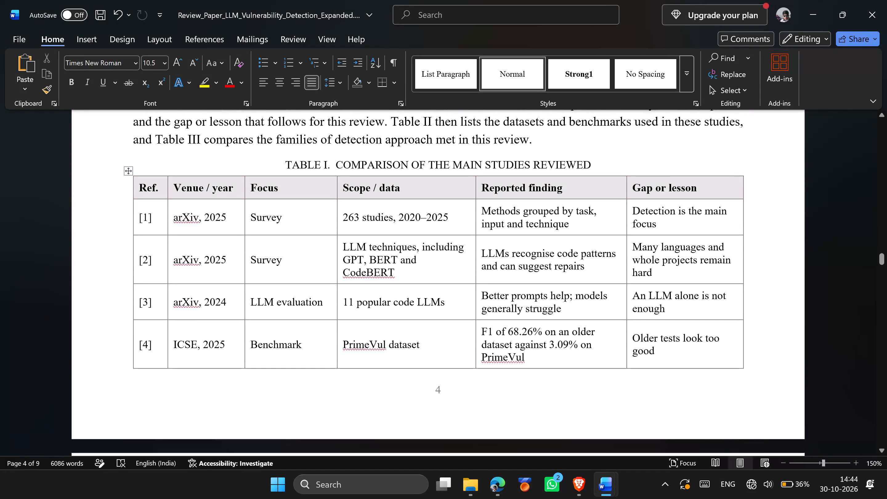
scroll(330, 213, up, 2)
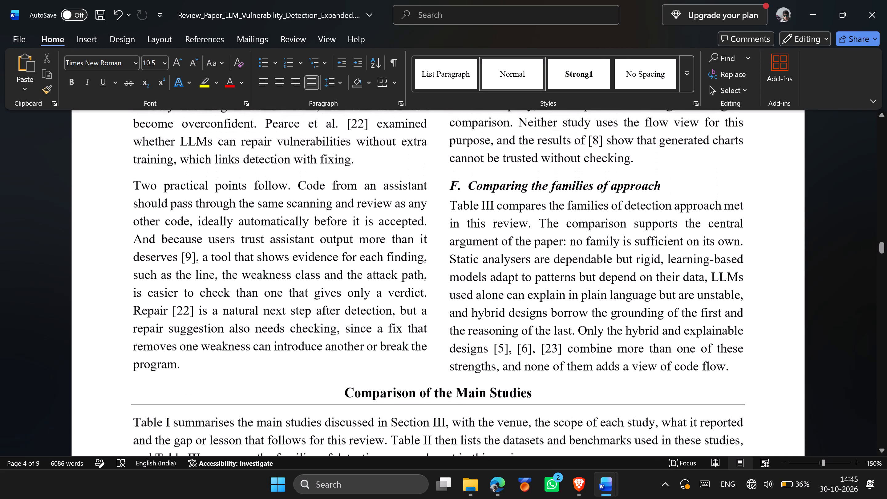
scroll(330, 213, down, 2)
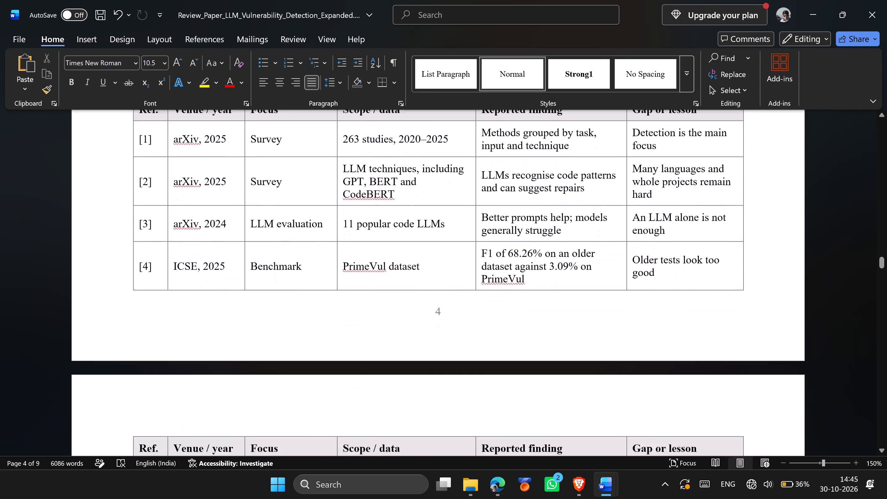
Examine the remaining rows of Table I, the two explanatory paragraphs below it, and Table II.
scroll(330, 213, down, 2)
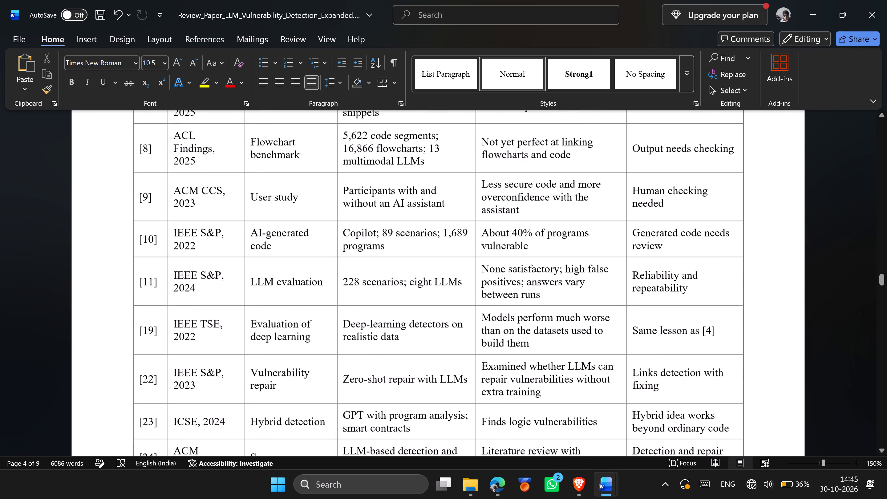
scroll(330, 213, down, 2)
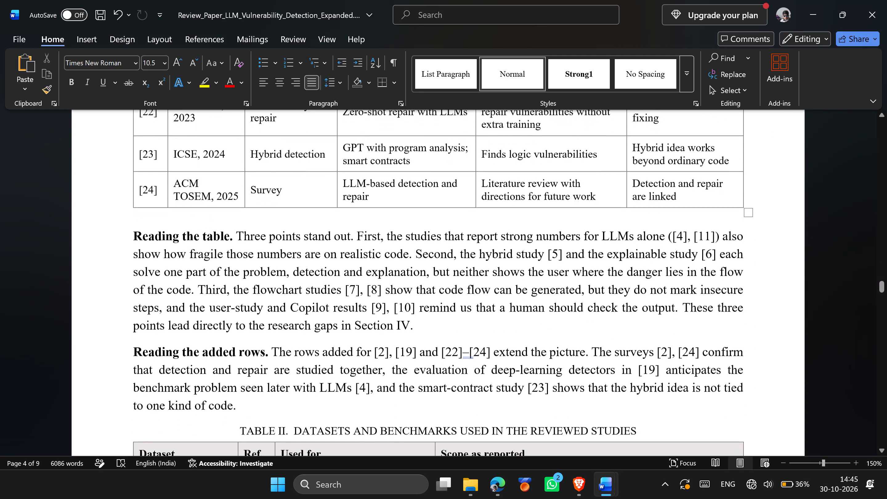
scroll(330, 213, down, 2)
scroll(330, 213, left, 1)
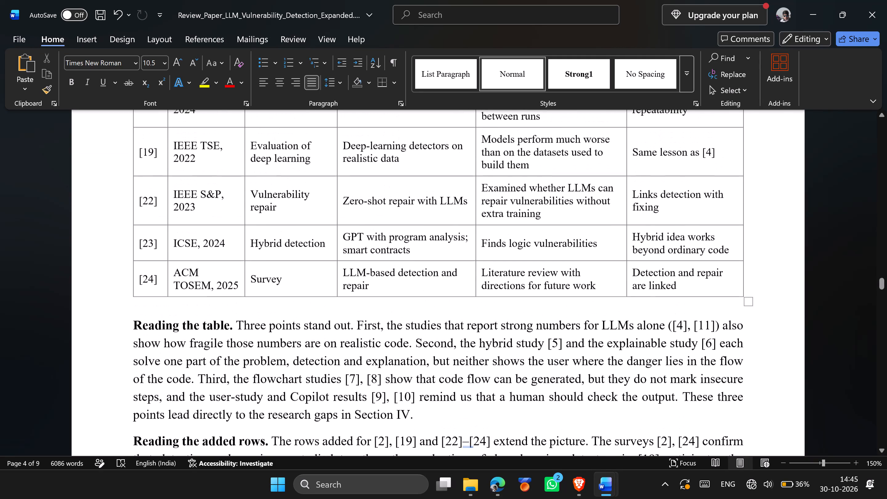
scroll(330, 213, left, 1)
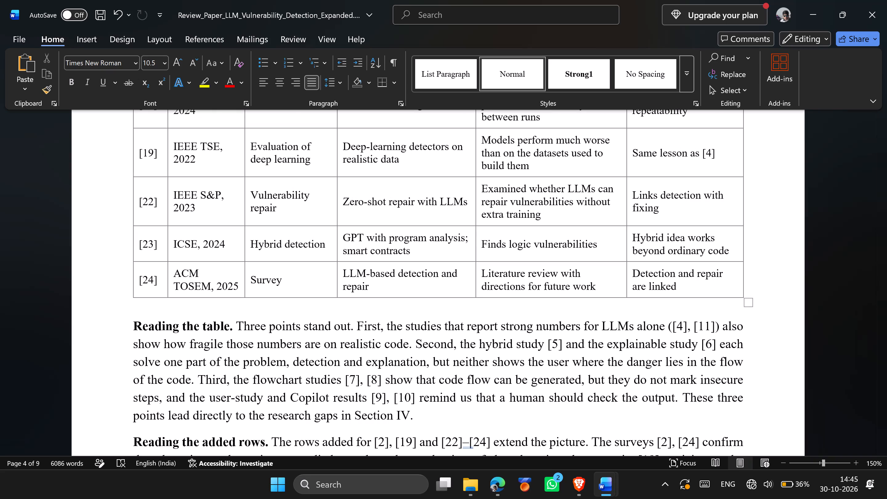
scroll(307, 307, down, 3)
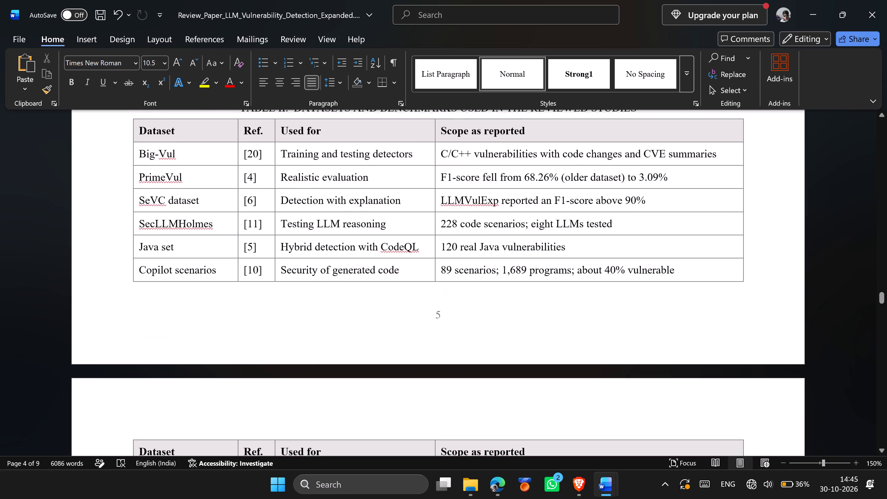
scroll(307, 307, up, 2)
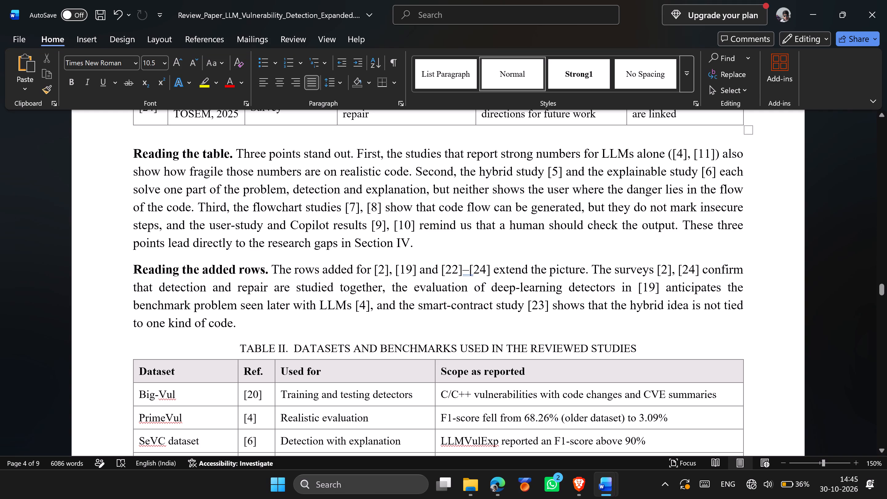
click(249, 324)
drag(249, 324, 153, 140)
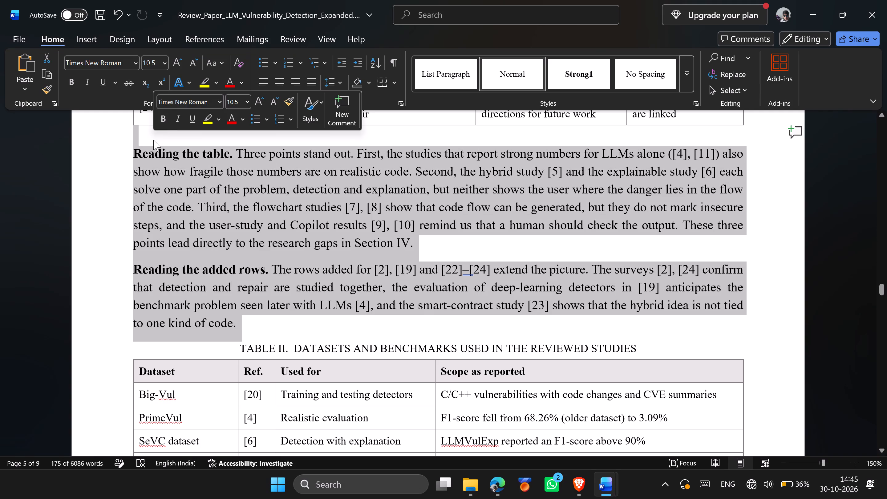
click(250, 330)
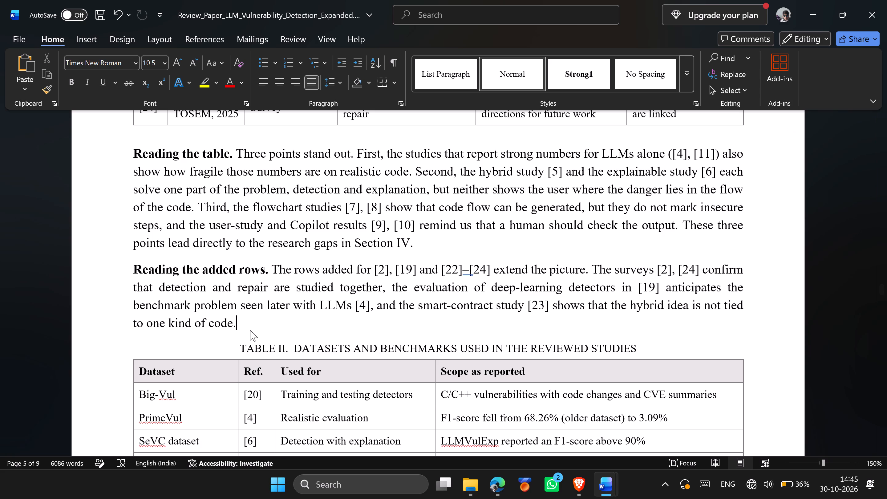
Re-examine Table I from the Comparison of the Main Studies heading through its continuation on the following page.
scroll(250, 330, up, 4)
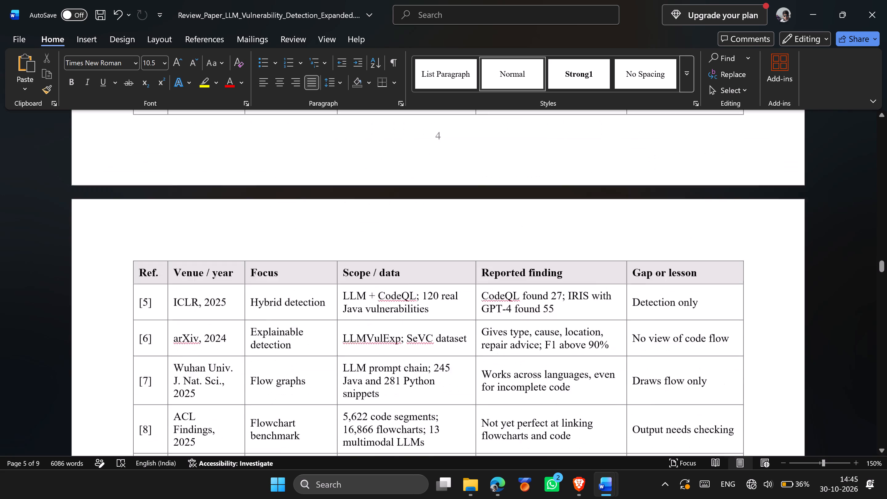
scroll(250, 330, up, 2)
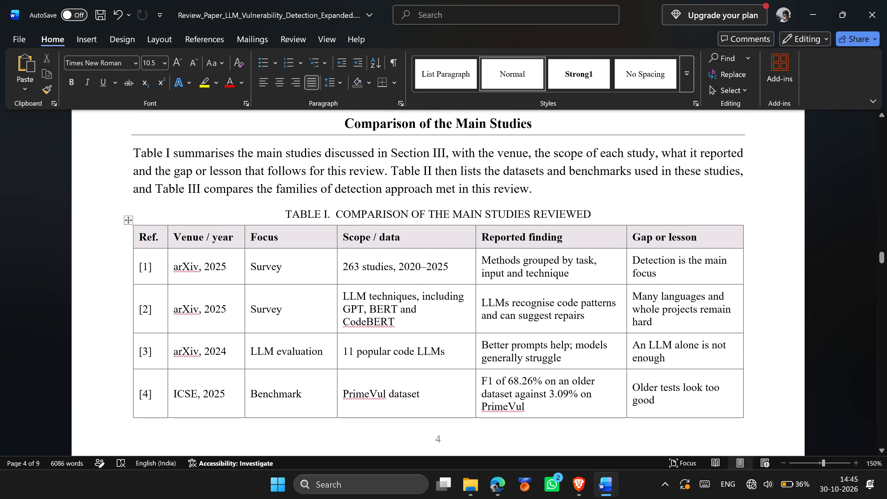
scroll(250, 330, up, 1)
scroll(250, 330, down, 1)
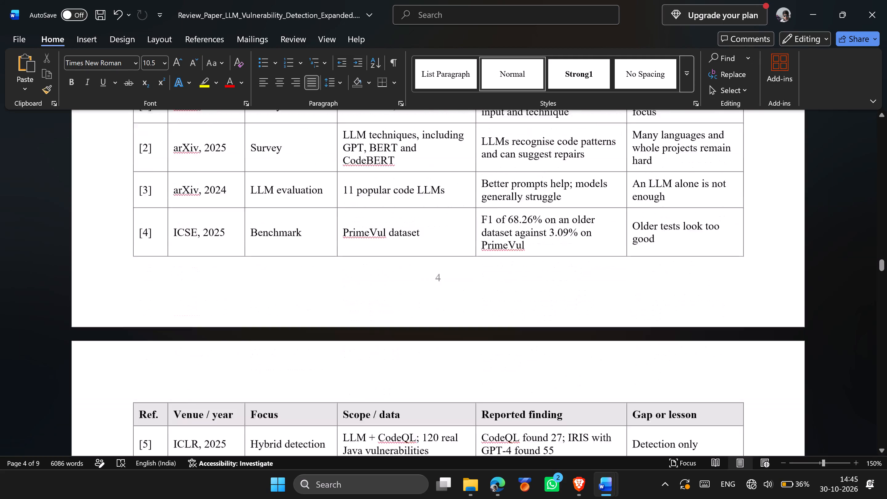
scroll(250, 330, down, 4)
ctrl+scroll(250, 330, up, 1)
ctrl+scroll(250, 330, down, 1)
scroll(250, 330, down, 2)
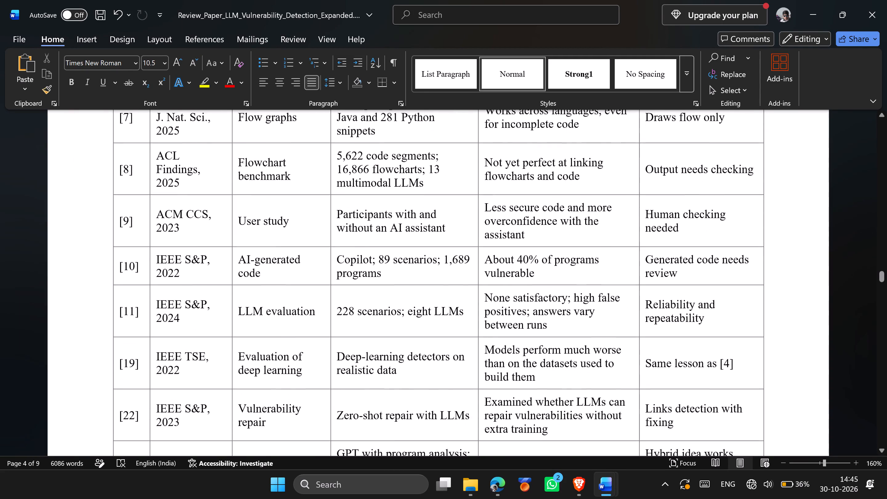
Read the end of Table II, its explanatory paragraph, Table III and the opening of the Discussion section.
scroll(250, 330, down, 3)
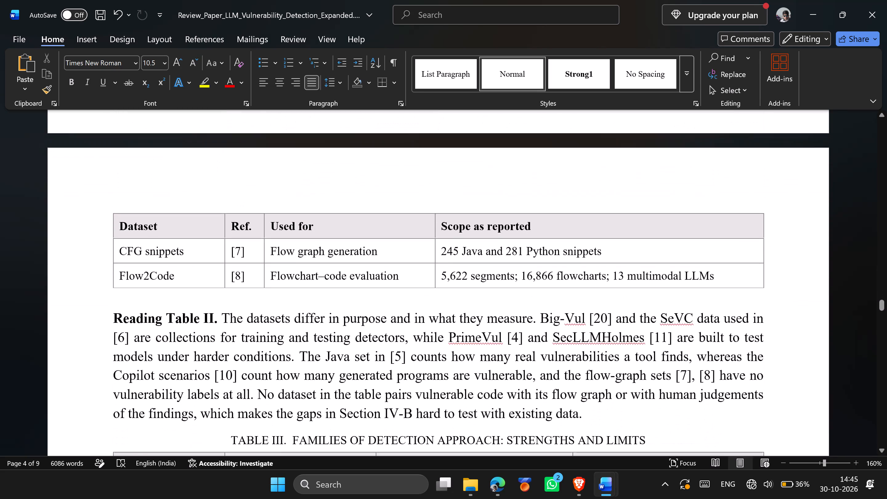
scroll(250, 330, down, 1)
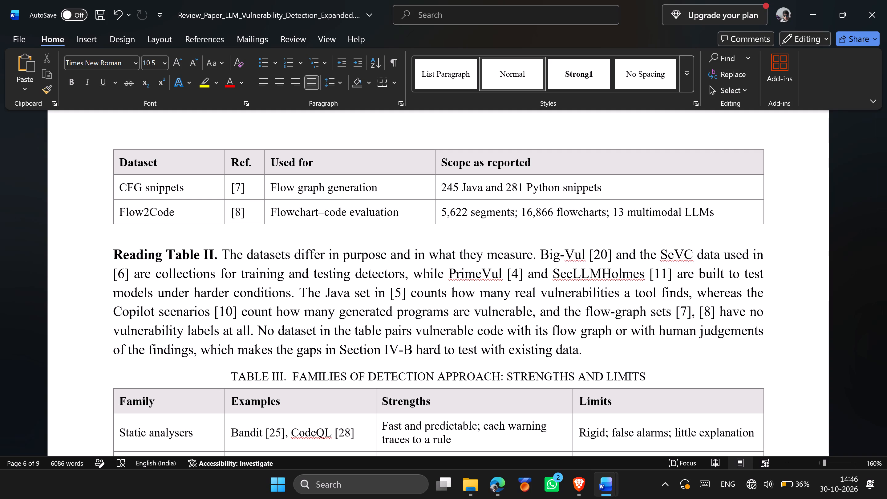
scroll(250, 330, down, 2)
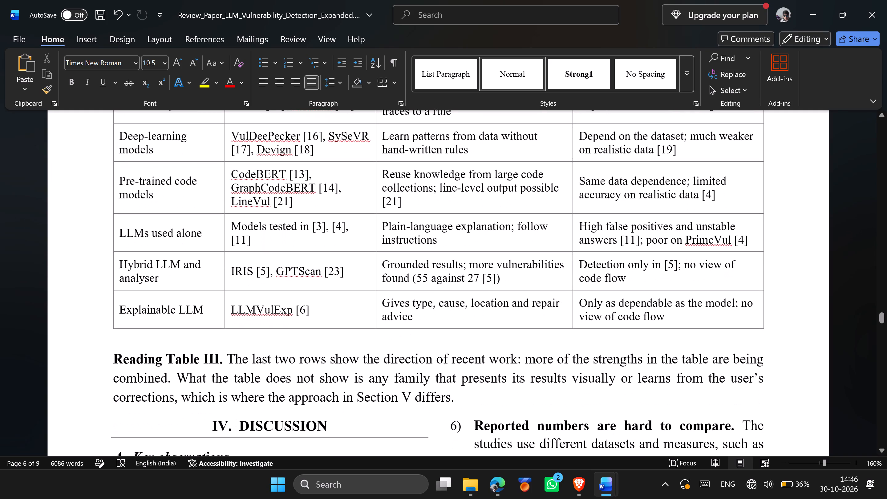
scroll(250, 330, down, 1)
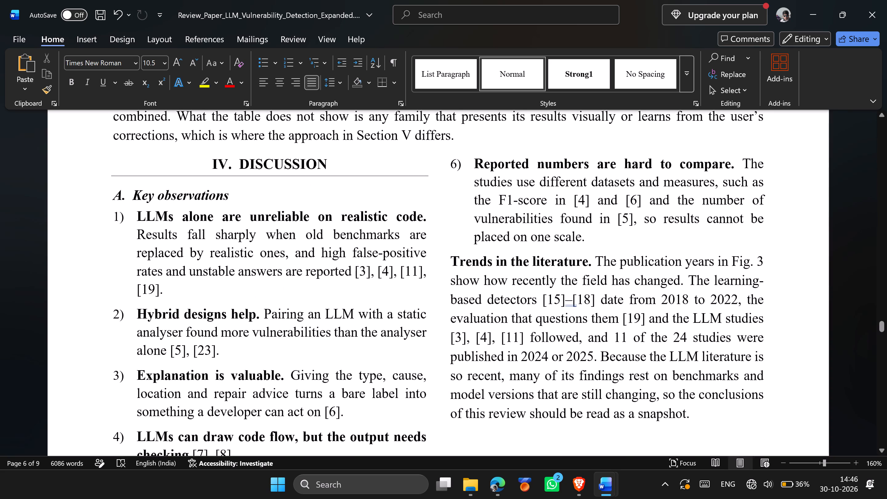
Recheck Table I and the paragraphs below it, and look ahead to the Challenges subsection and workflow figure.
scroll(250, 330, up, 3)
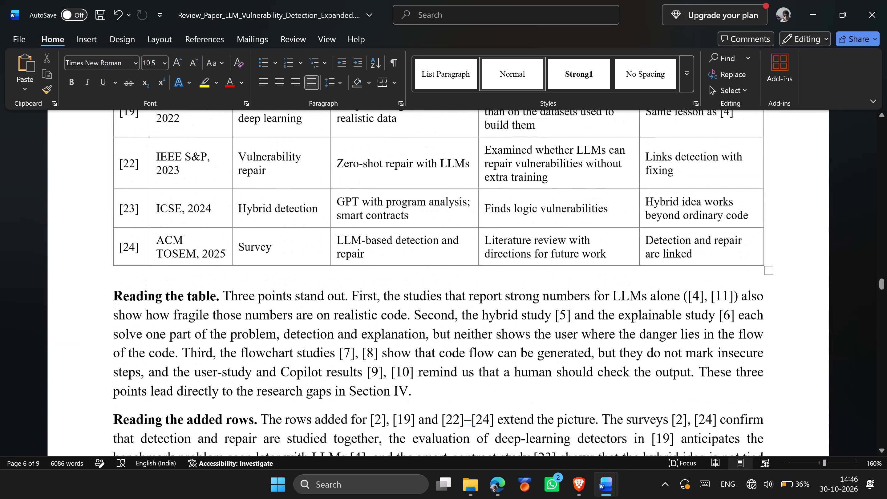
scroll(250, 330, up, 5)
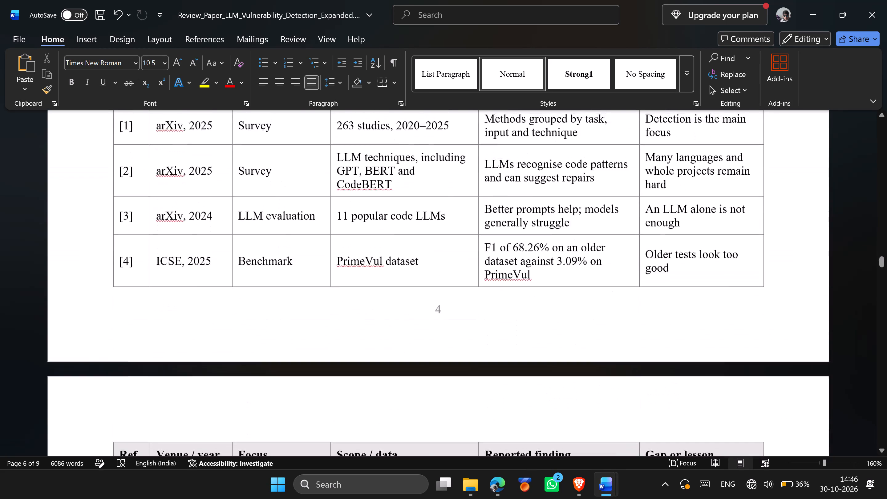
scroll(250, 330, up, 2)
scroll(250, 330, down, 19)
scroll(250, 330, up, 4)
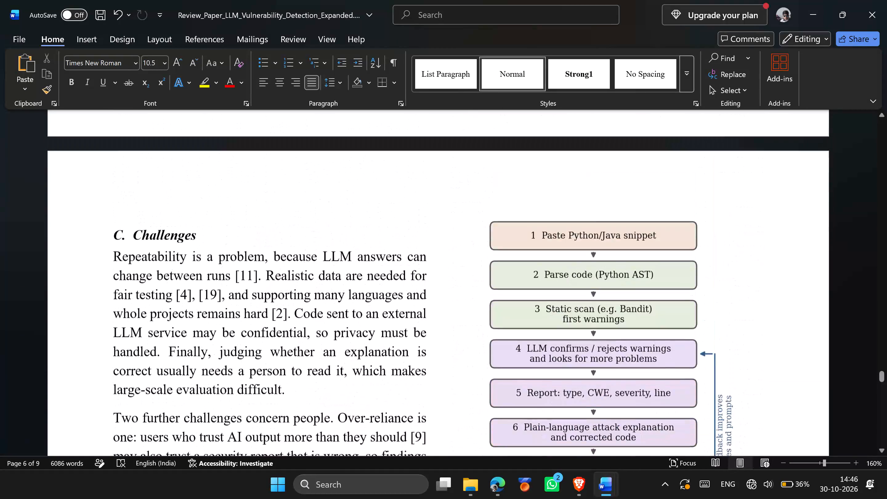
scroll(250, 330, up, 3)
Review the pages side by side at a reduced 70% size, from Table IV back to Evaluation metrics and datasets.
ctrl+scroll(250, 330, down, 3)
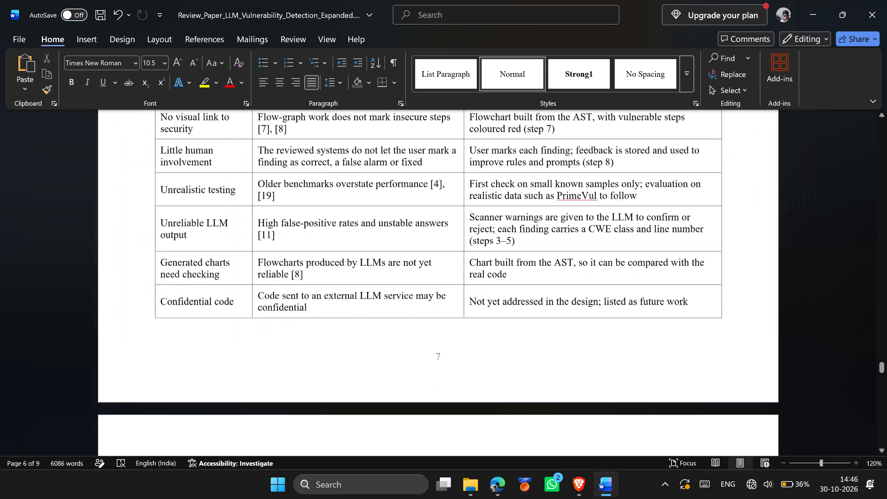
ctrl+scroll(250, 330, down, 6)
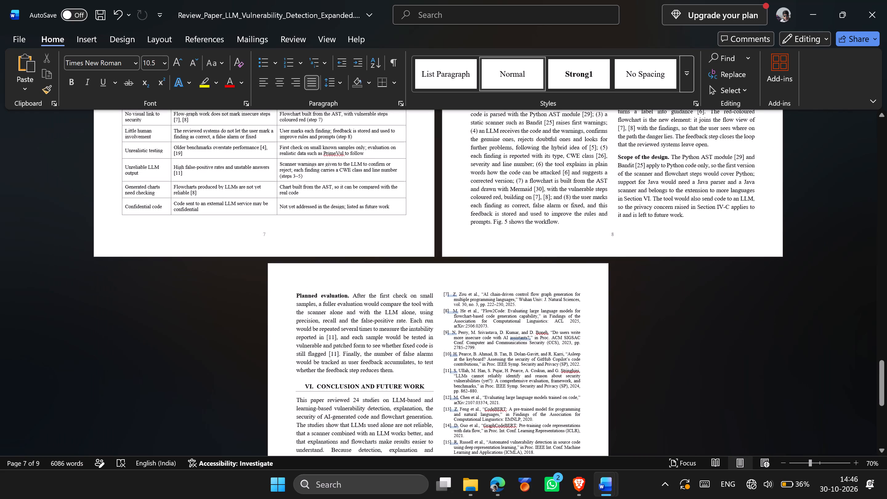
scroll(287, 240, up, 1)
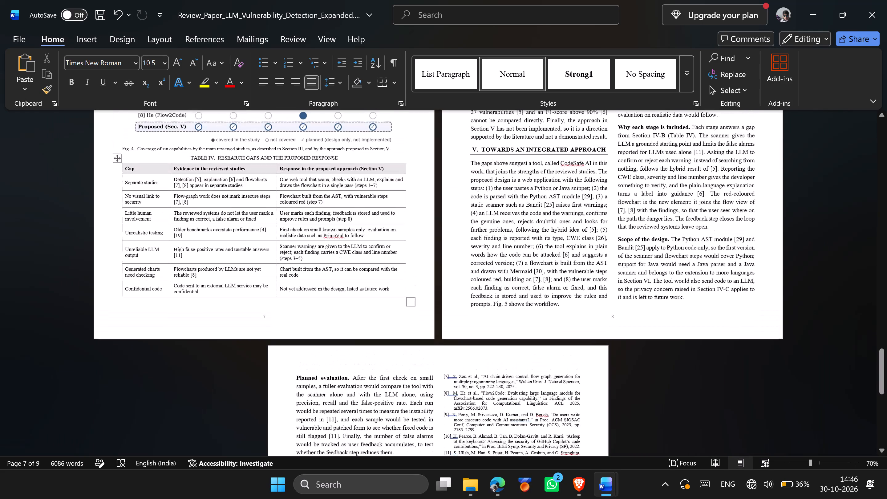
scroll(287, 240, up, 4)
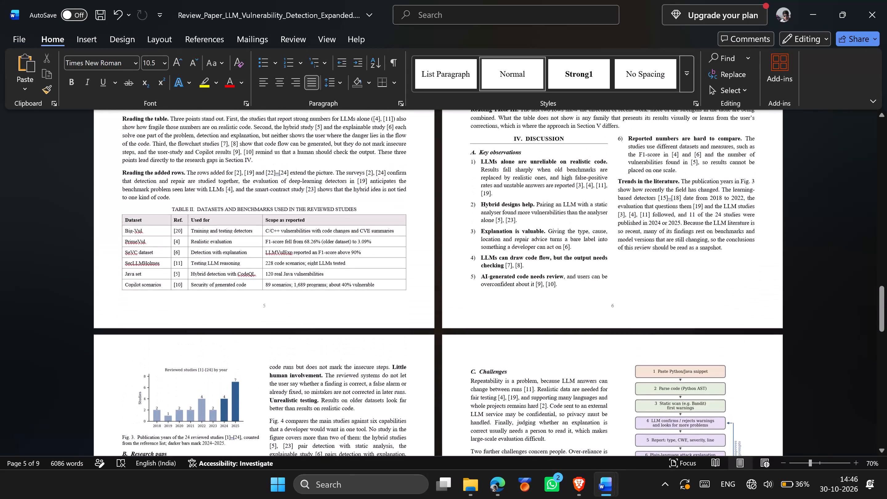
scroll(287, 240, up, 3)
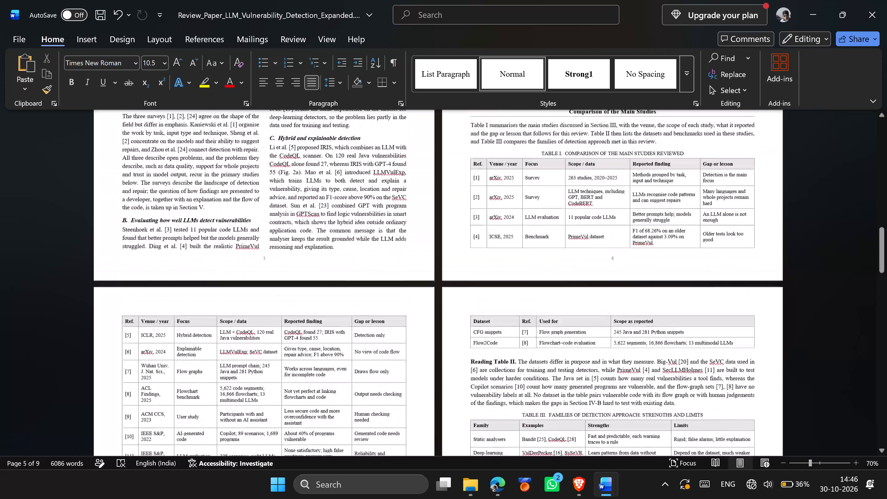
scroll(287, 240, up, 4)
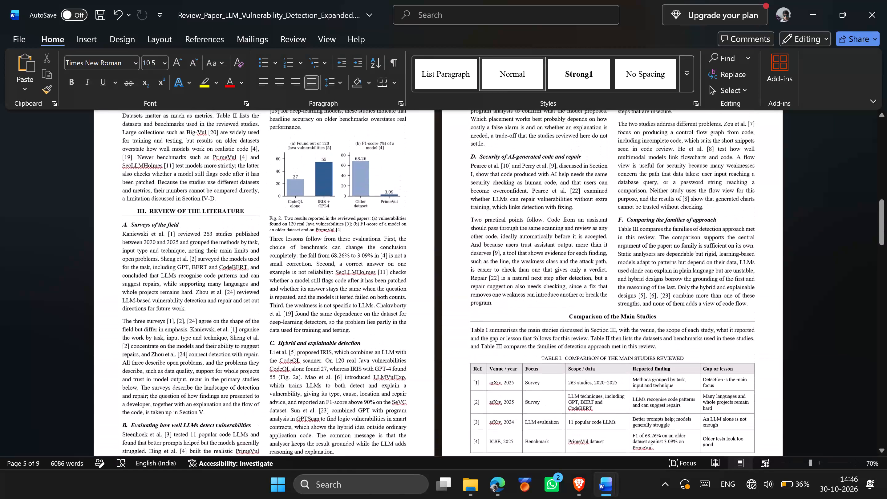
scroll(287, 240, up, 2)
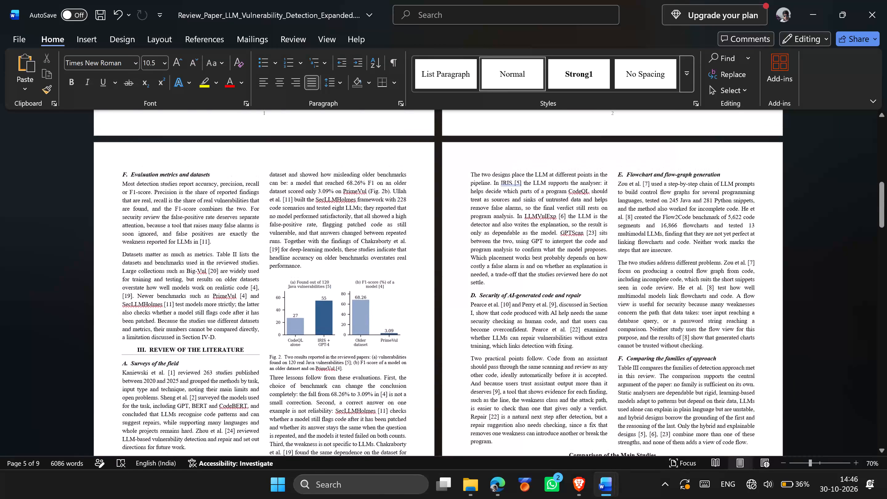
Examine how Tables I to III break across pages, including an overview of the whole paper at 30% size.
scroll(287, 240, down, 2)
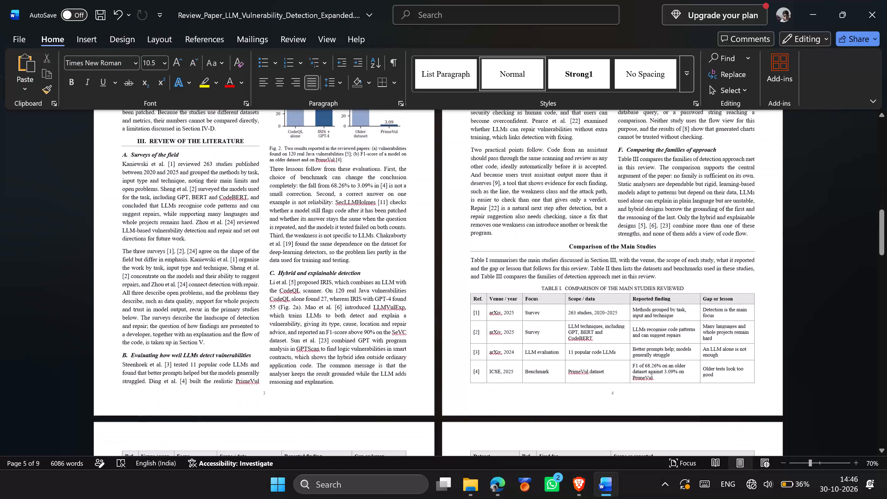
scroll(287, 240, down, 3)
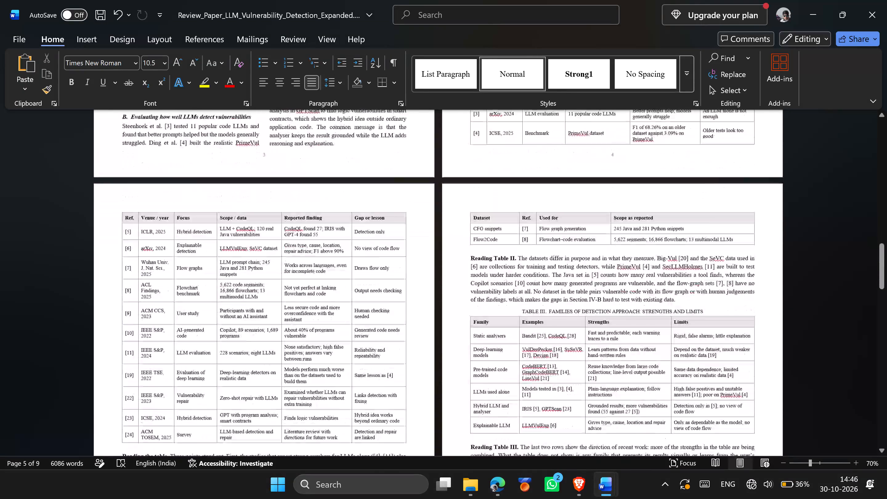
scroll(287, 240, down, 1)
ctrl+scroll(287, 240, up, 2)
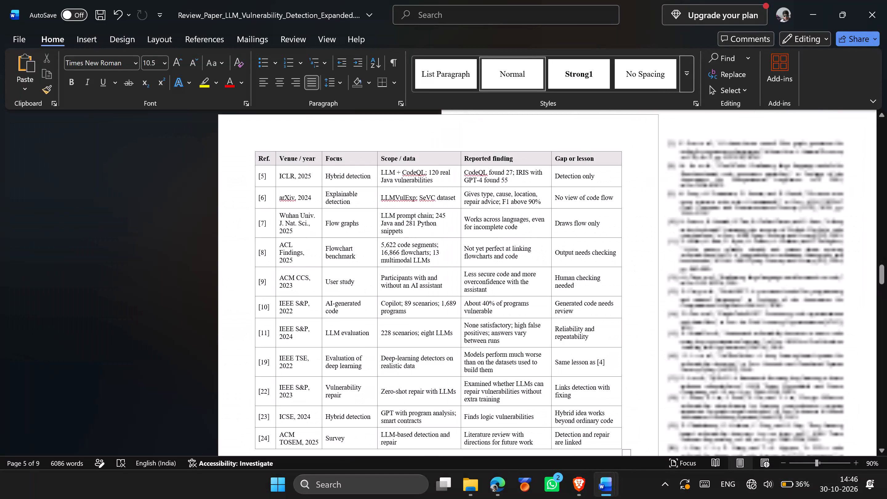
ctrl+scroll(287, 240, down, 6)
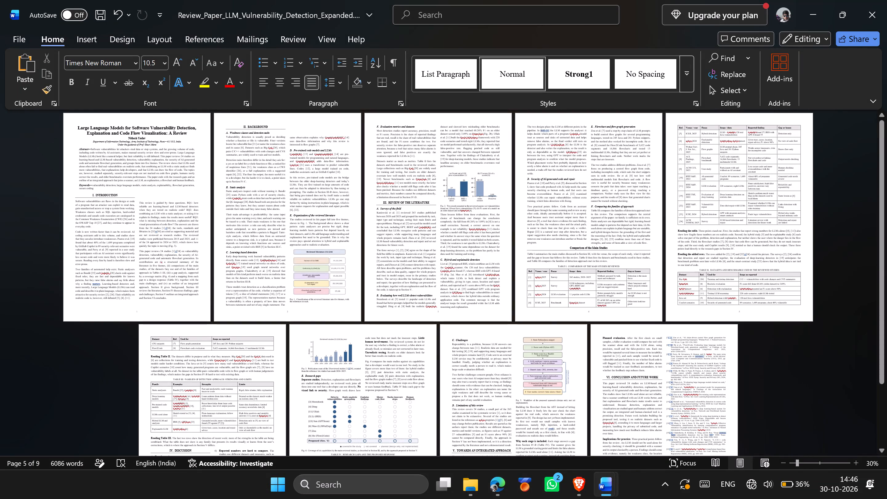
scroll(287, 240, up, 1)
ctrl+scroll(264, 285, up, 4)
ctrl+scroll(264, 285, down, 1)
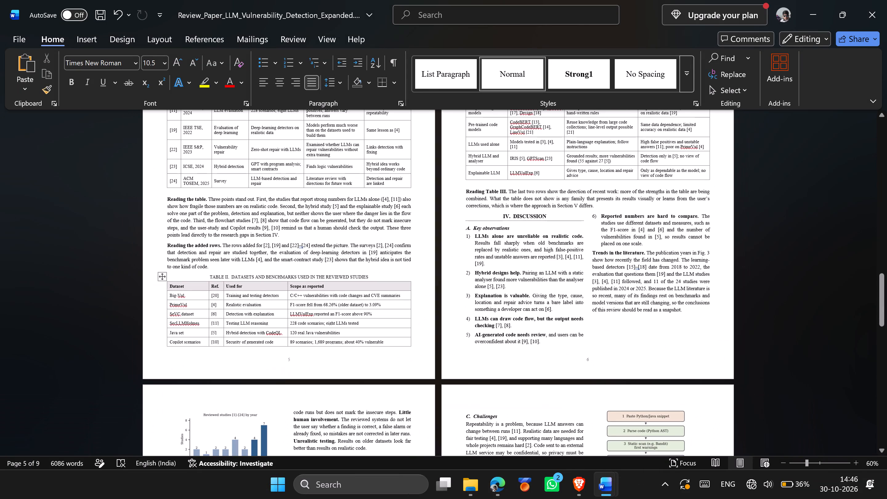
Examine the page layout at 60% size from Table I through Figs. 3 to 5, Table IV and Section V.
scroll(264, 285, up, 1)
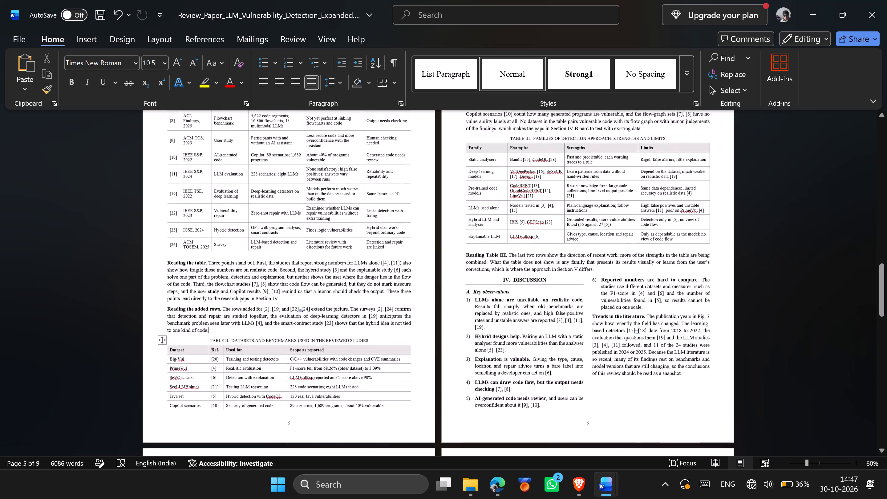
scroll(264, 285, up, 3)
scroll(264, 285, right, 1)
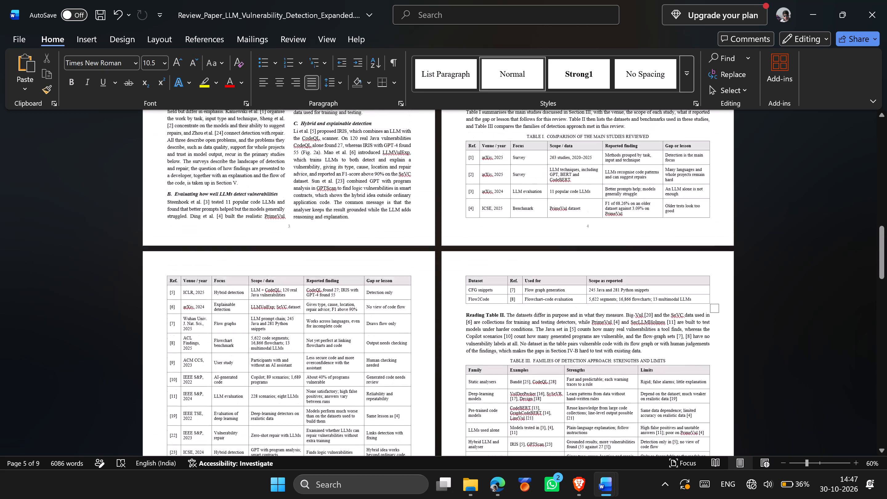
scroll(264, 285, right, 2)
scroll(264, 285, down, 2)
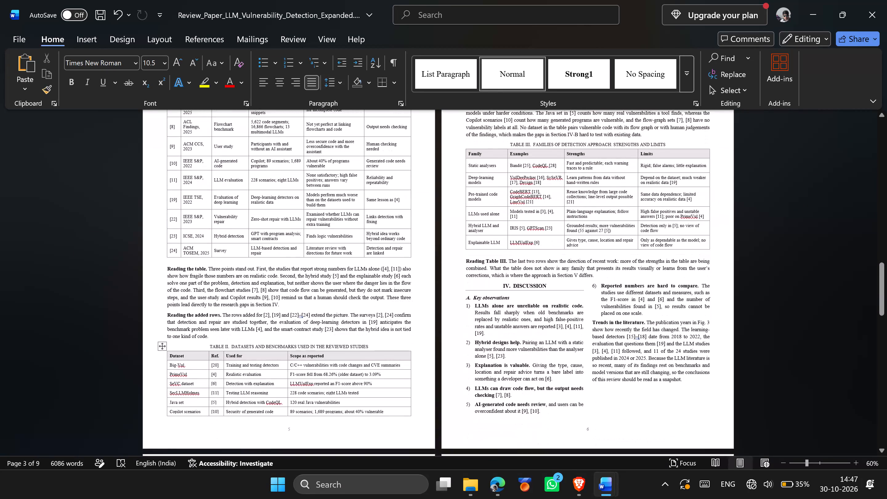
scroll(264, 285, down, 3)
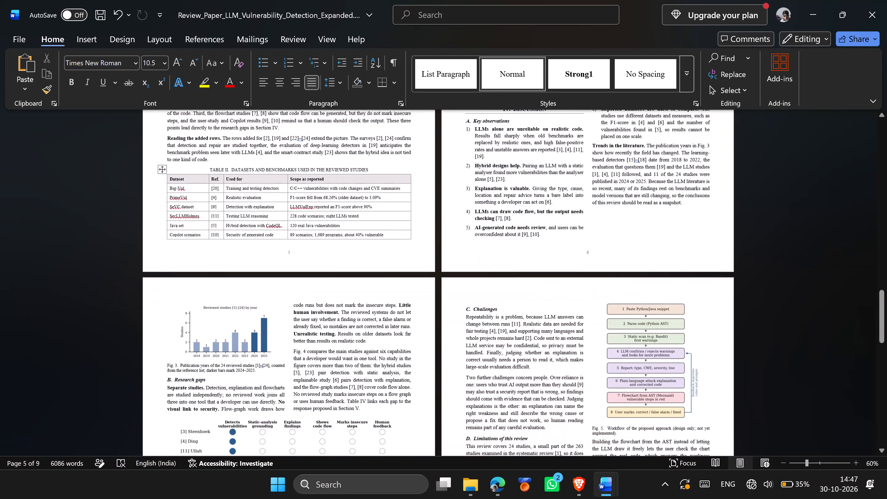
scroll(264, 285, down, 2)
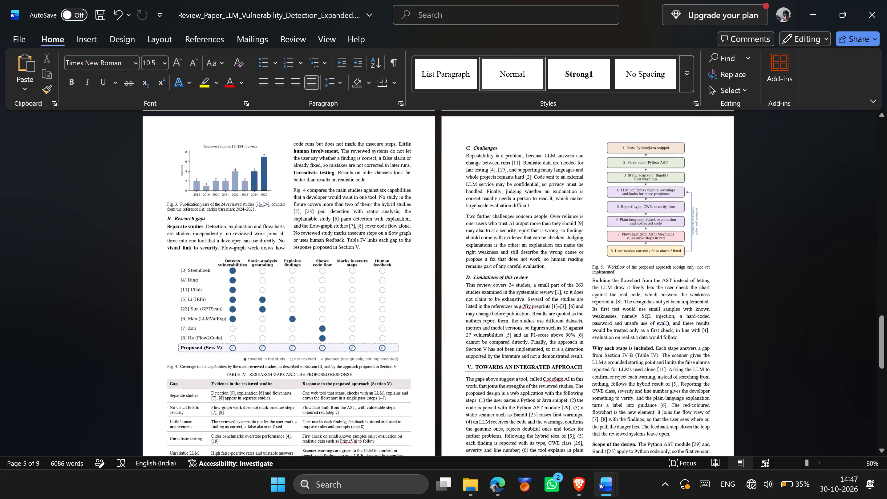
scroll(264, 285, down, 4)
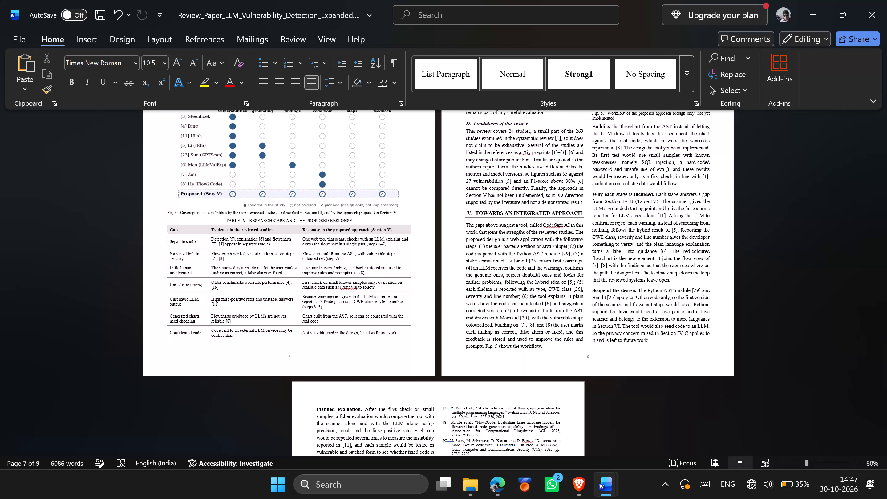
Look back from Table IV to the Comparison of the Main Studies and re-examine the layout of Tables I to III.
scroll(264, 285, up, 1)
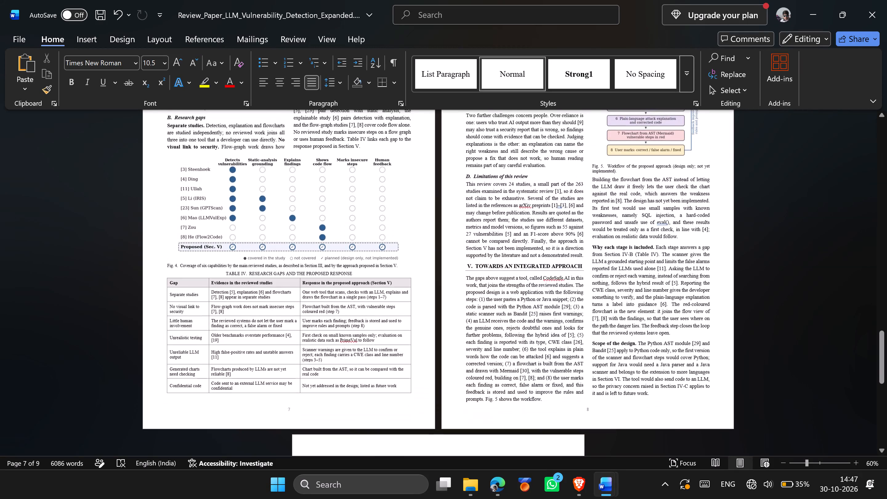
scroll(264, 285, up, 3)
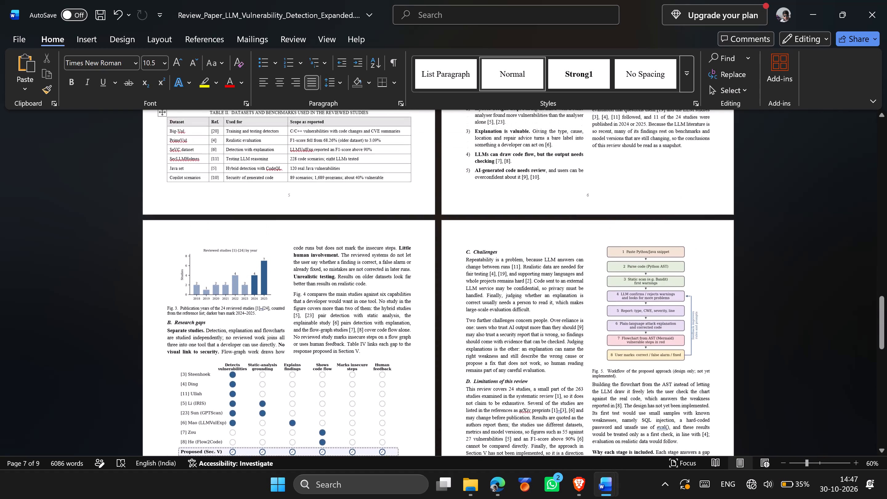
scroll(264, 285, up, 4)
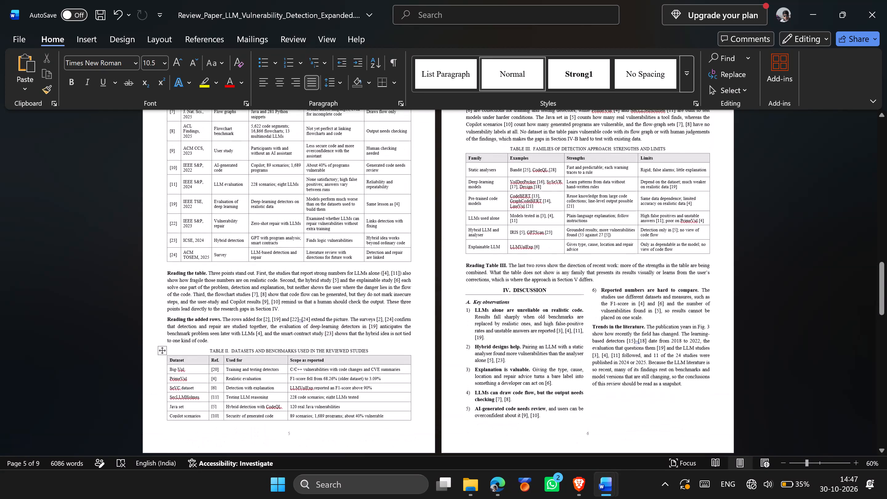
scroll(264, 285, up, 3)
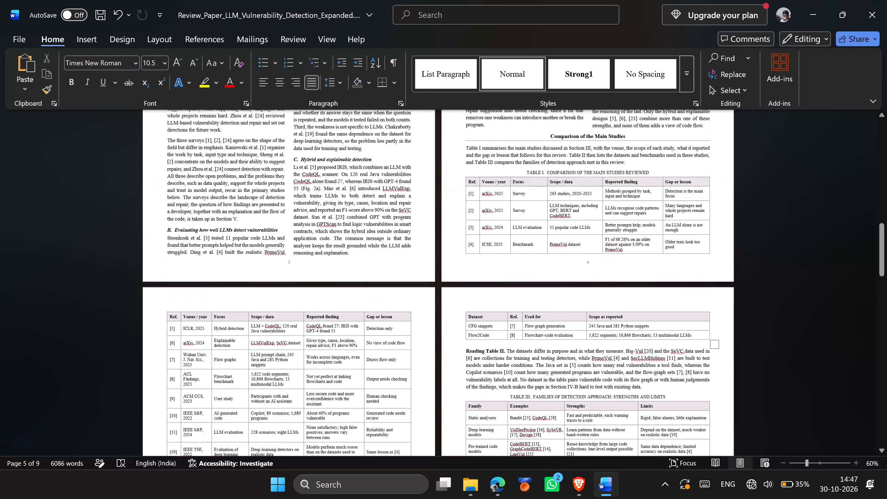
scroll(264, 285, up, 2)
scroll(264, 285, down, 3)
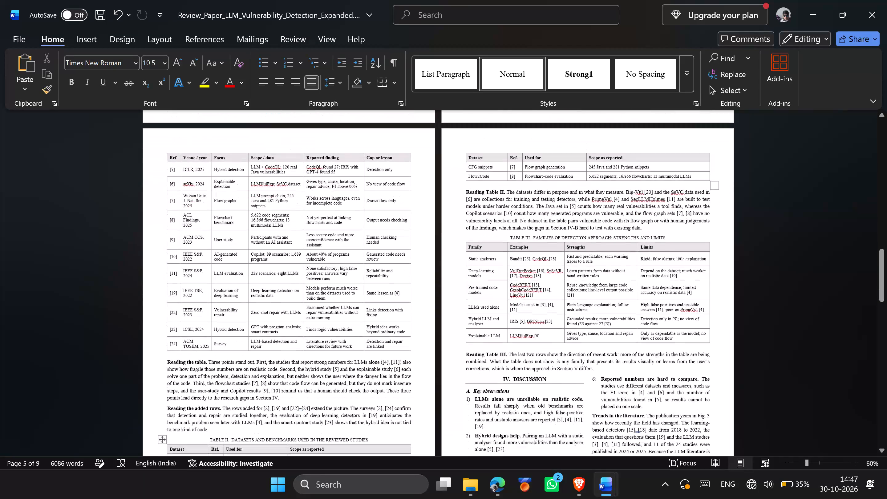
Examine the page layout from Tables II and III through the Discussion, Figs. 3 to 5 and Table IV.
scroll(264, 285, down, 4)
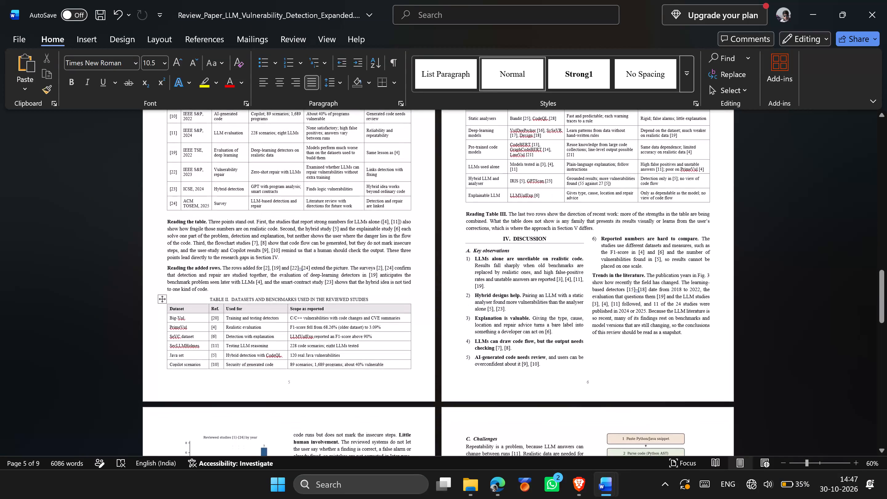
scroll(264, 285, down, 3)
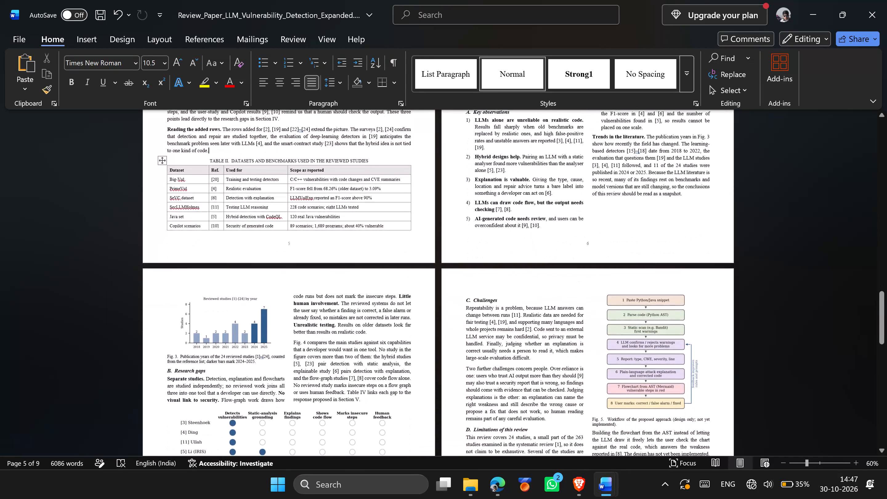
scroll(264, 285, down, 2)
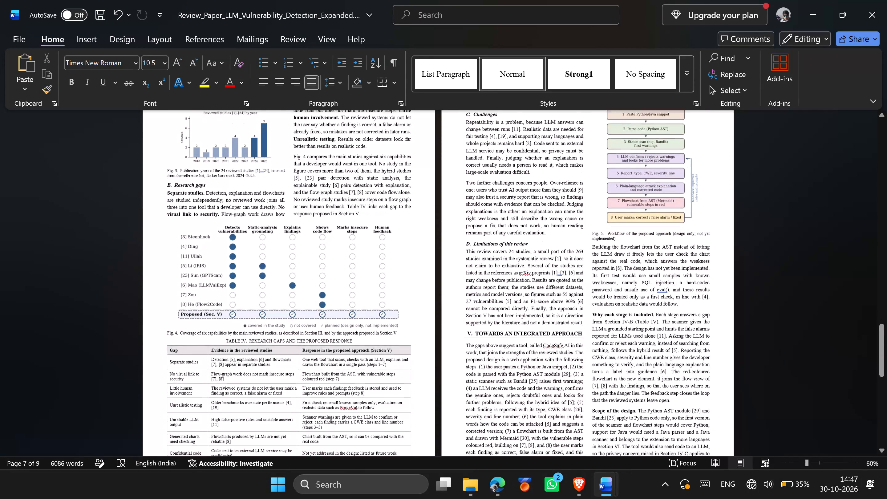
scroll(264, 285, down, 3)
Review Table IV, Section V, the Conclusion and Future Work section and the References at 70% size.
ctrl+scroll(264, 285, up, 1)
ctrl+scroll(264, 285, down, 1)
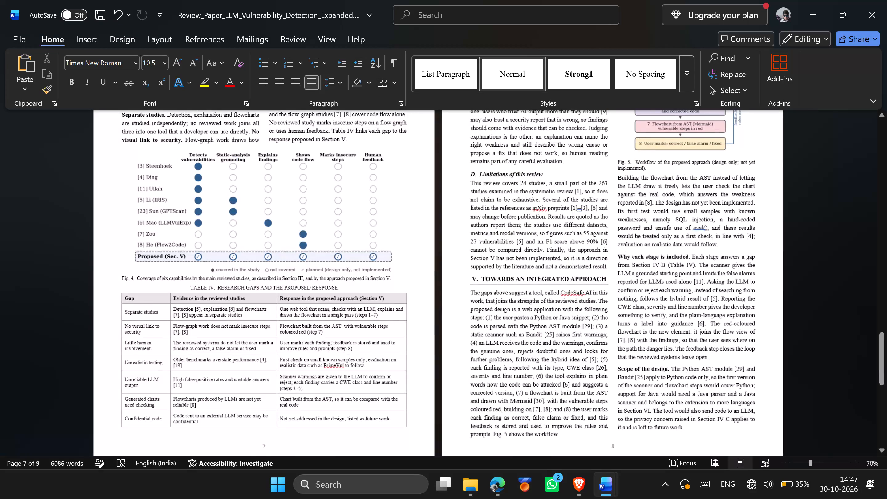
scroll(264, 285, down, 3)
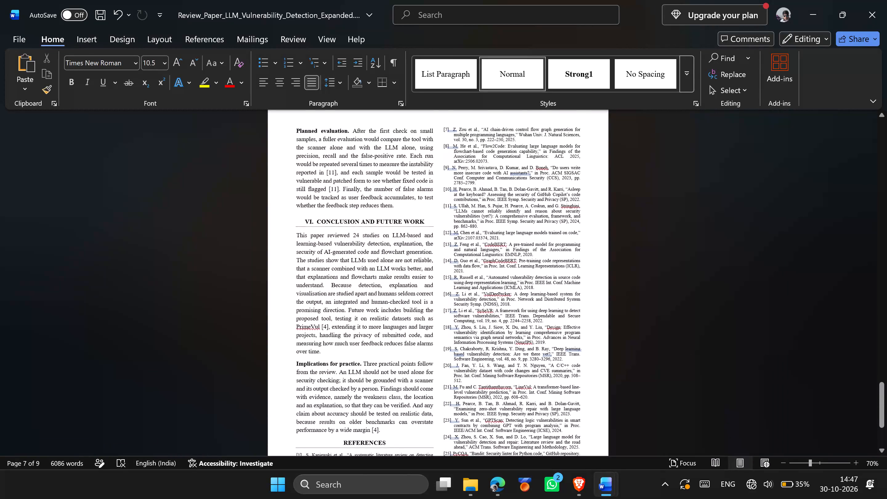
scroll(264, 285, down, 2)
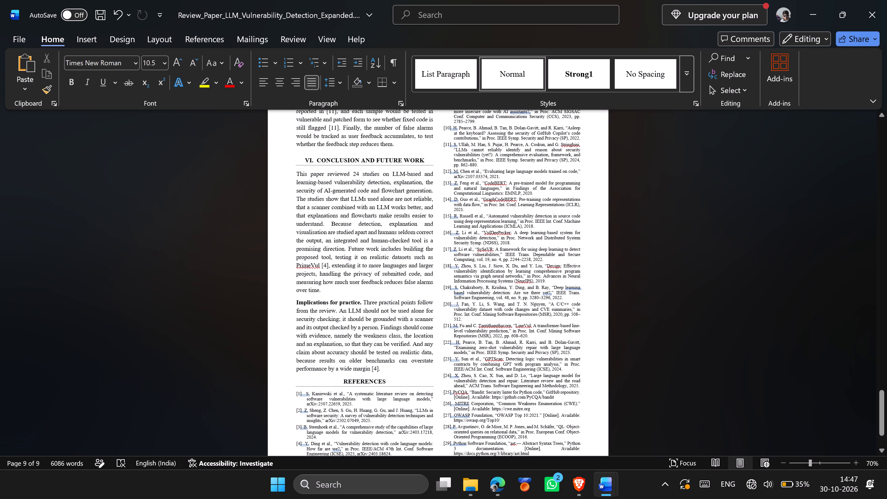
Look back through the whole paper from the References past Tables IV to I to the title and abstract page.
scroll(323, 302, up, 2)
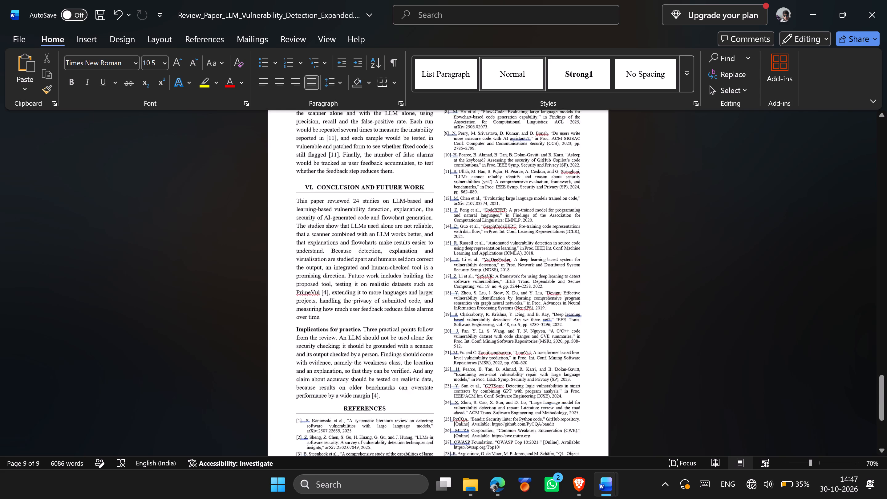
scroll(323, 302, up, 5)
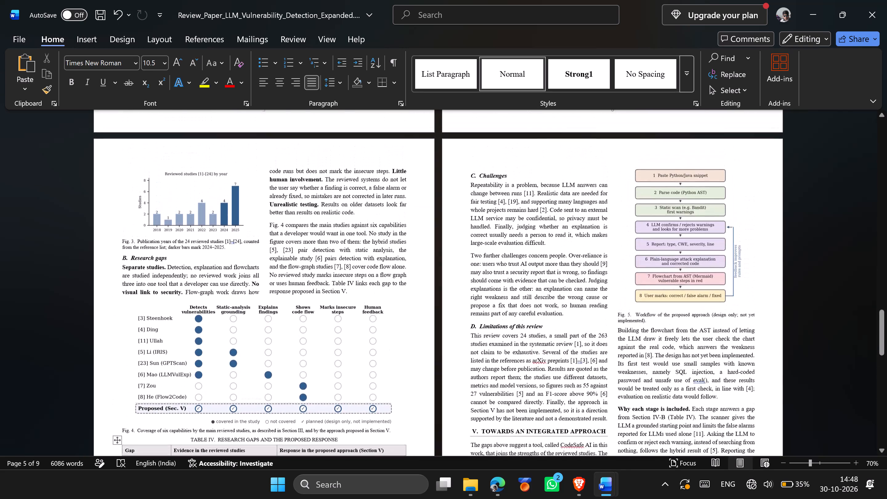
scroll(323, 302, up, 4)
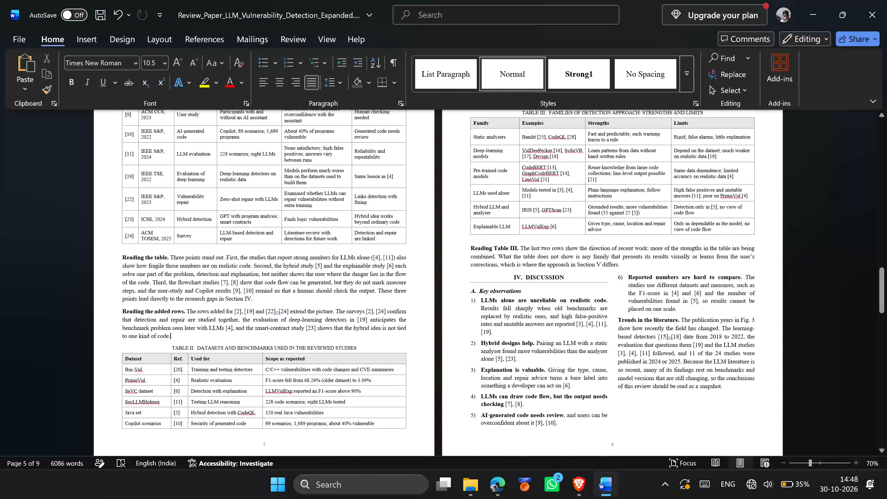
scroll(323, 302, up, 6)
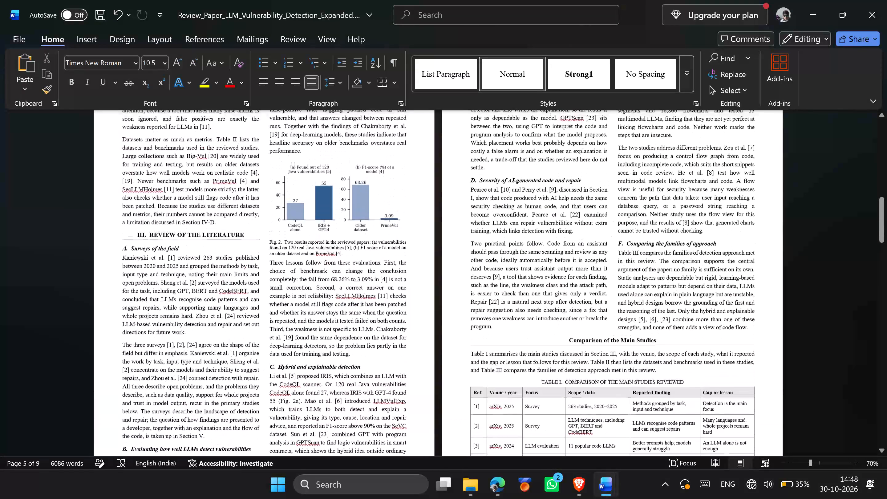
scroll(323, 302, up, 11)
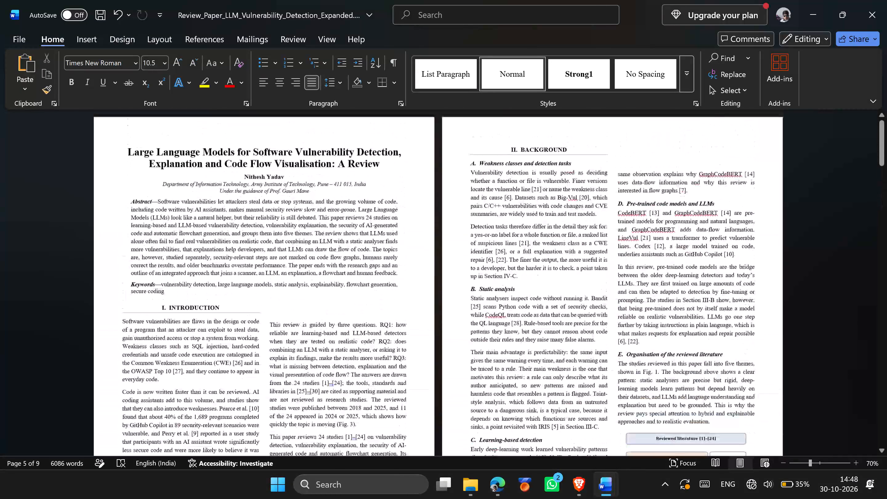
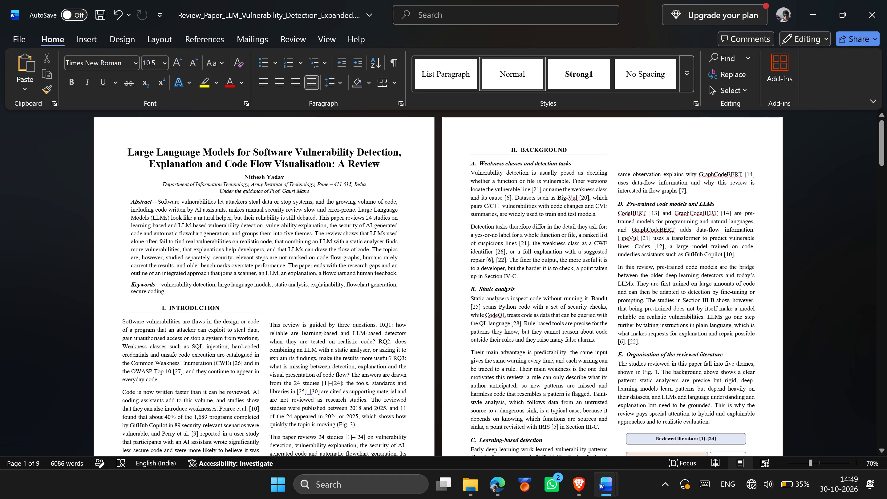
Place the text cursor at the end of the first line of the paper's title on page 1.
scroll(326, 276, up, 2)
click(437, 154)
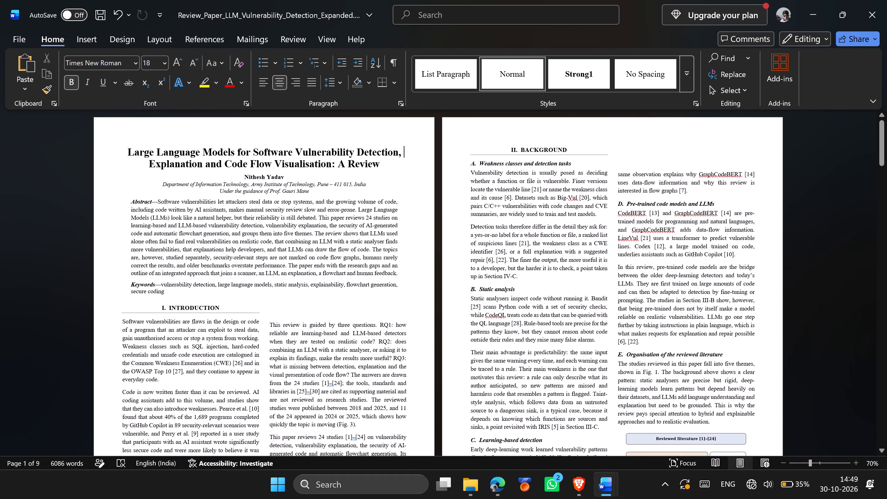
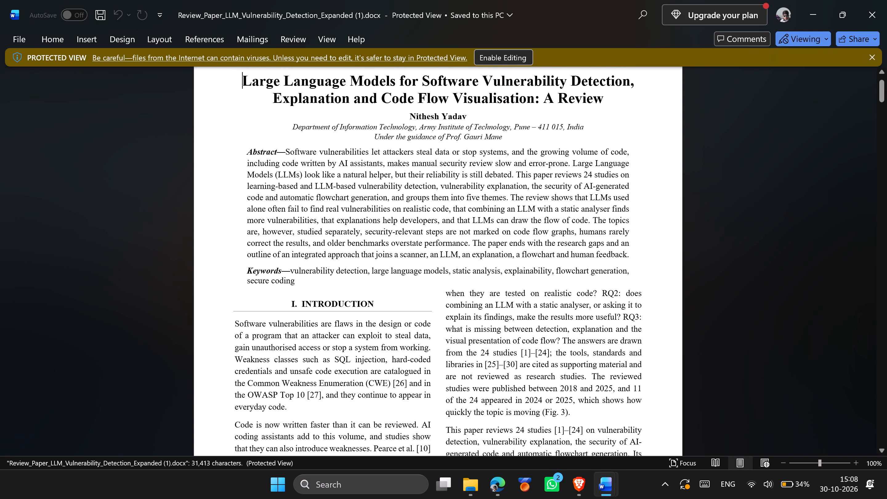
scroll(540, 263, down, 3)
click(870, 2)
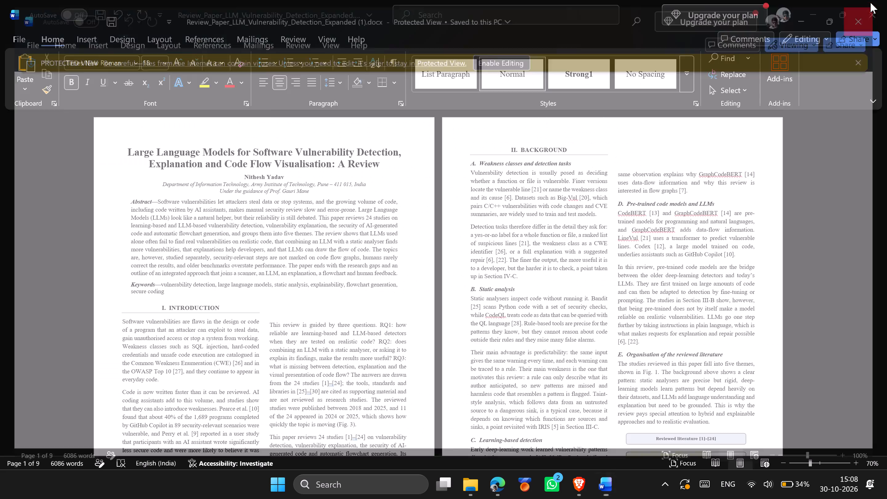
Save Review_Paper_LLM_Vulnerability_Detection_Expanded.docx in Word.
scroll(549, 253, up, 1)
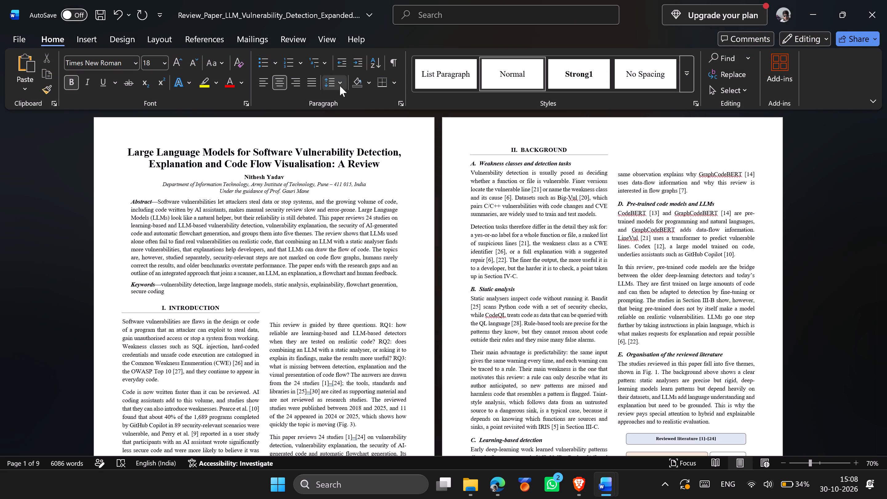
click(96, 18)
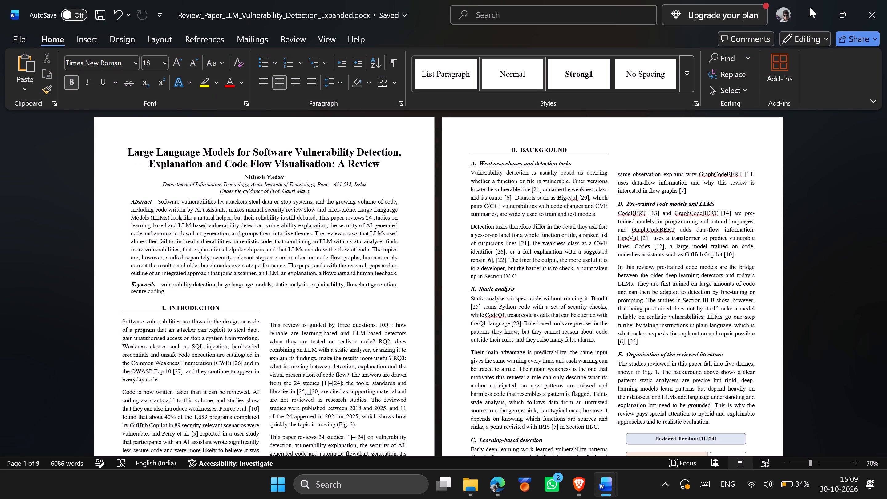
Switch to File Explorer's Downloads folder and open Review_Paper_LLM_Vulnerability_Detection_Expanded.docx.
click(472, 495)
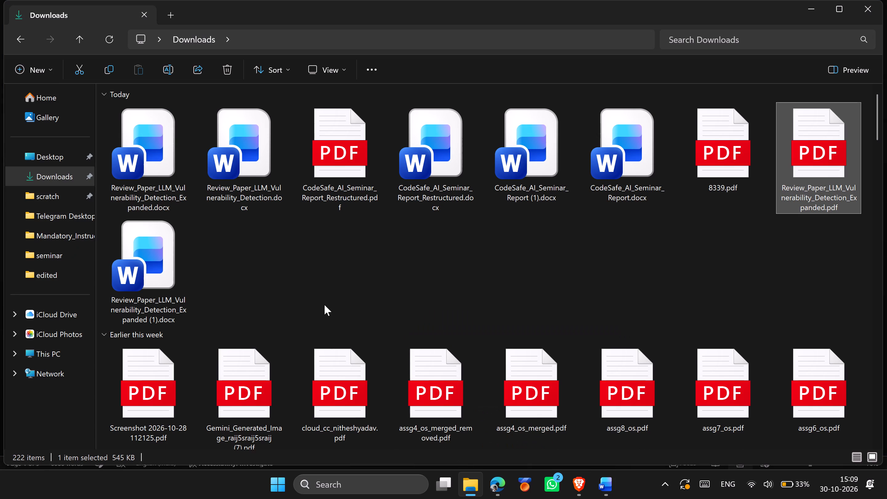
click(244, 129)
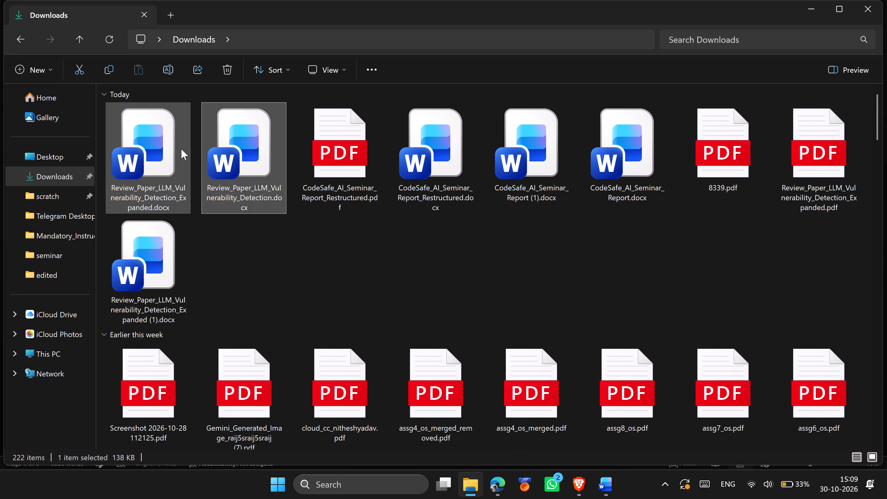
double_click(177, 150)
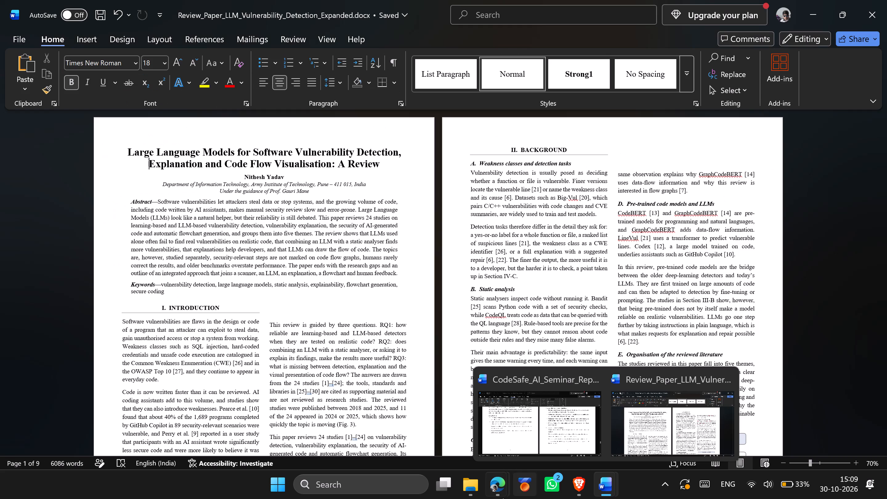
Delete the duplicates CodeSafe_AI_Seminar_Report (1).docx and Review_Paper_LLM_Vulnerability_Detection_Expanded (1).docx from the Downloads folder.
click(477, 494)
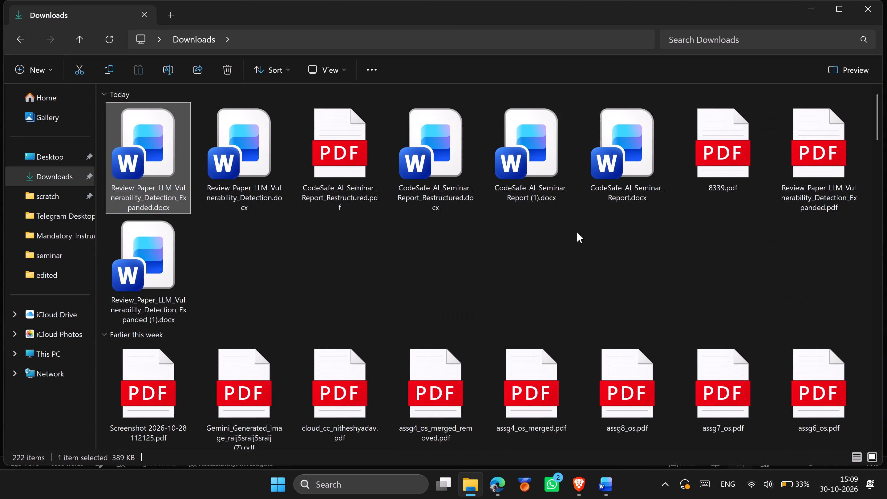
click(555, 160)
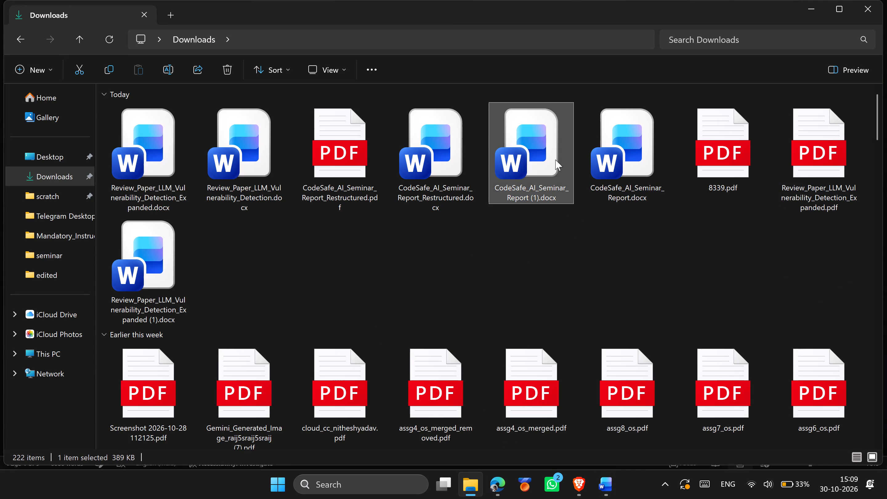
key(Delete)
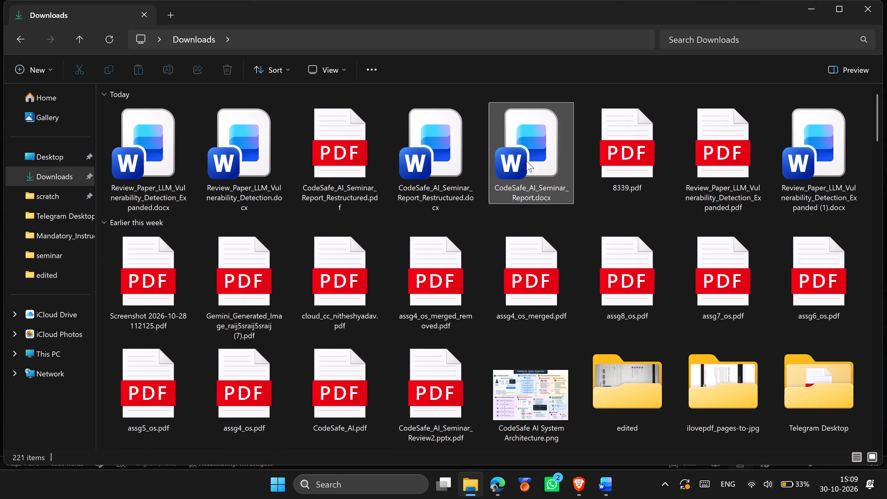
click(495, 162)
click(457, 152)
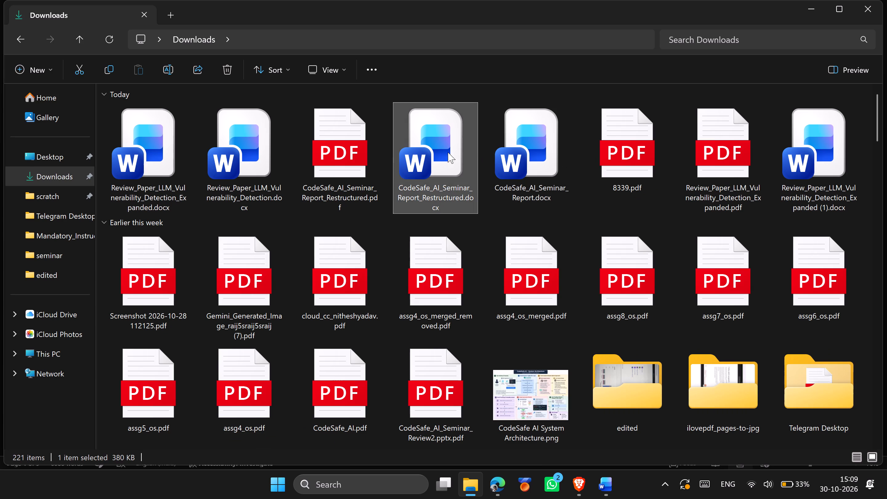
click(340, 168)
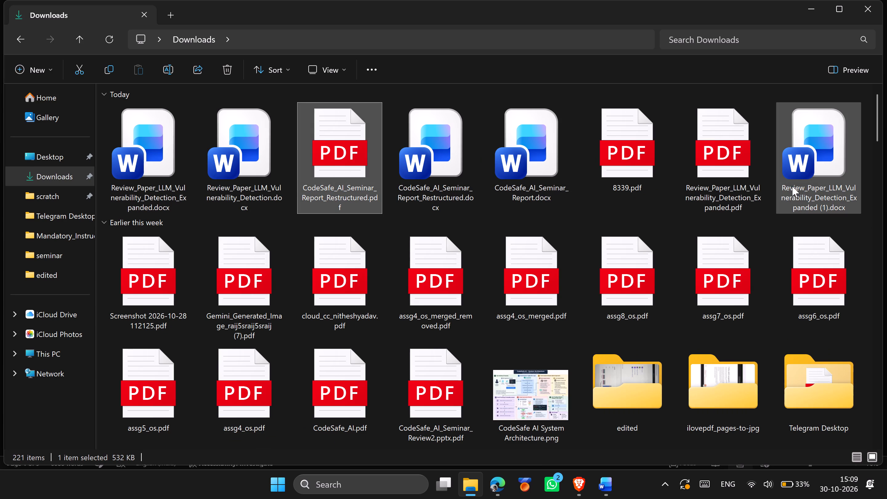
click(792, 171)
key(Delete)
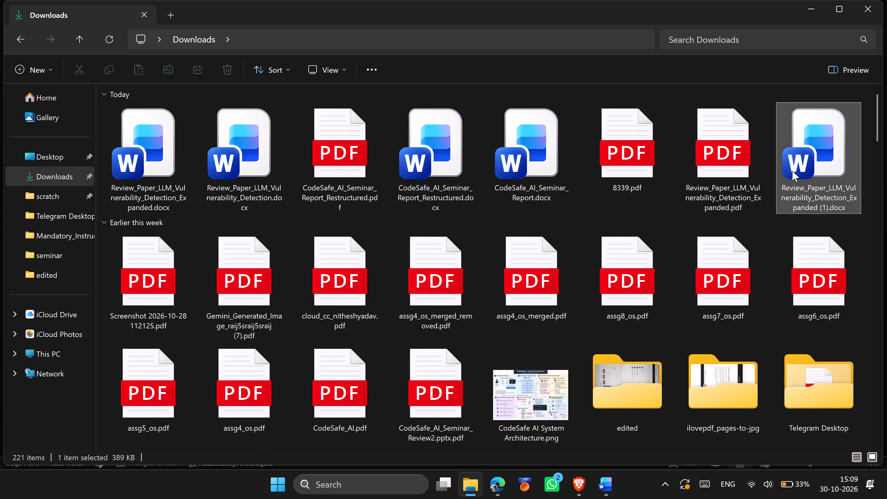
Close the expanded review paper and CodeSafe_AI_Seminar_Report_Restructured.docx in Word, saving the seminar report's changes to Downloads.
double_click(147, 145)
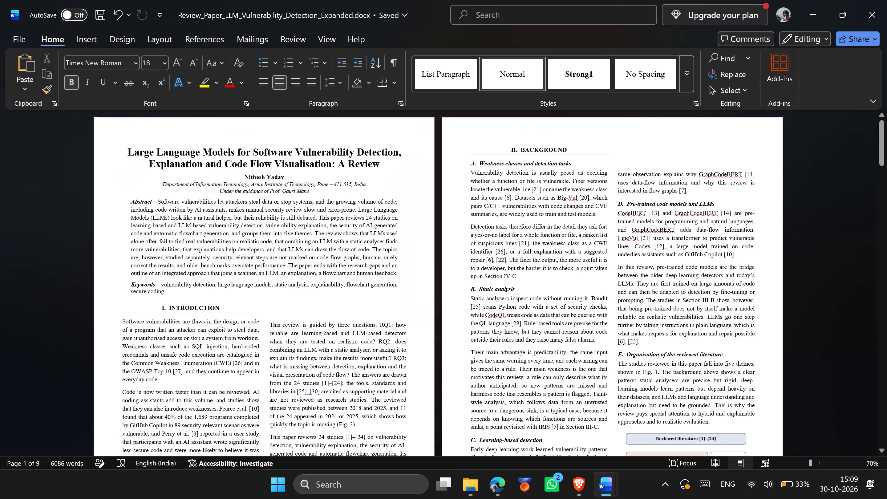
click(884, 17)
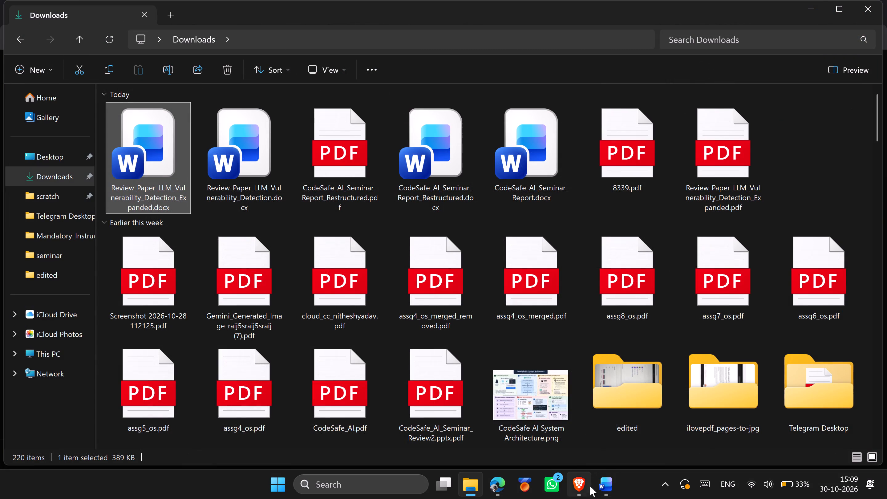
click(621, 498)
click(610, 494)
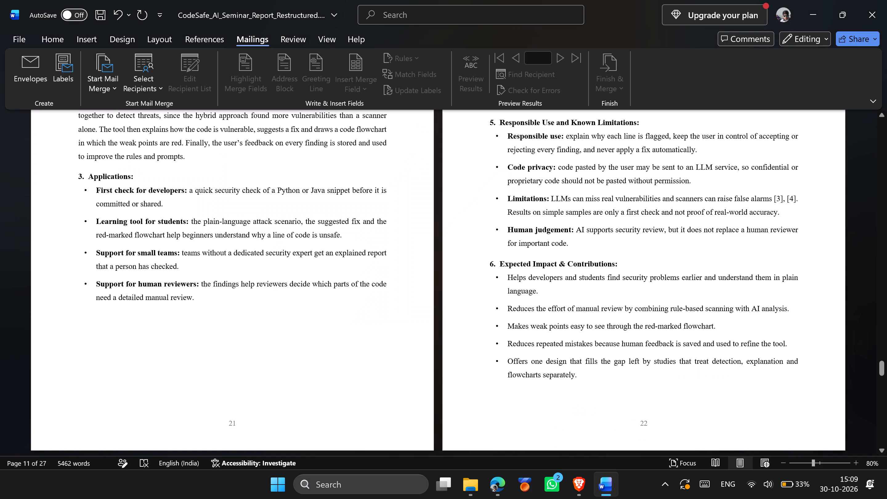
click(886, 0)
scroll(413, 57, left, 1)
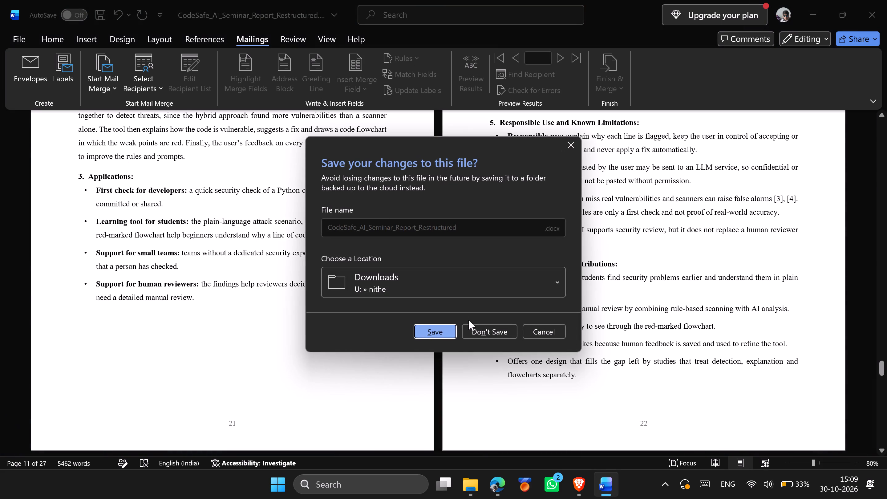
click(440, 332)
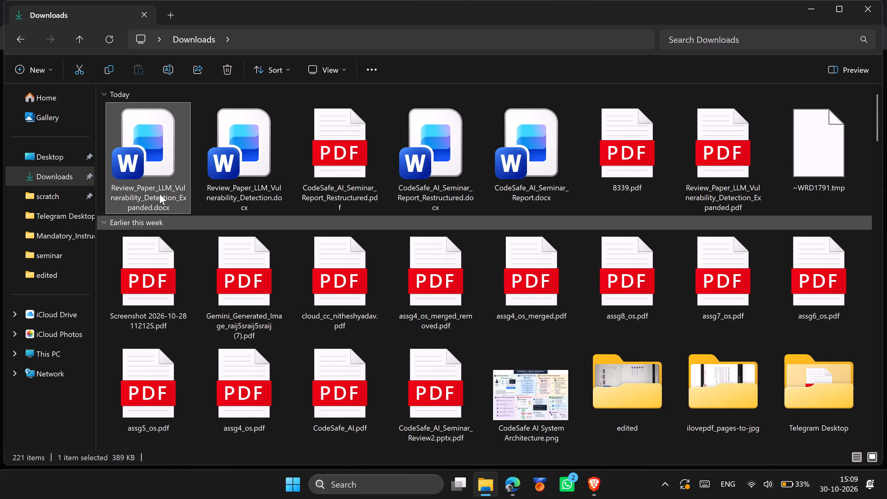
Open Review_Paper_LLM_Vulnerability_Detection_Expanded.docx from the Downloads folder in Word.
double_click(143, 130)
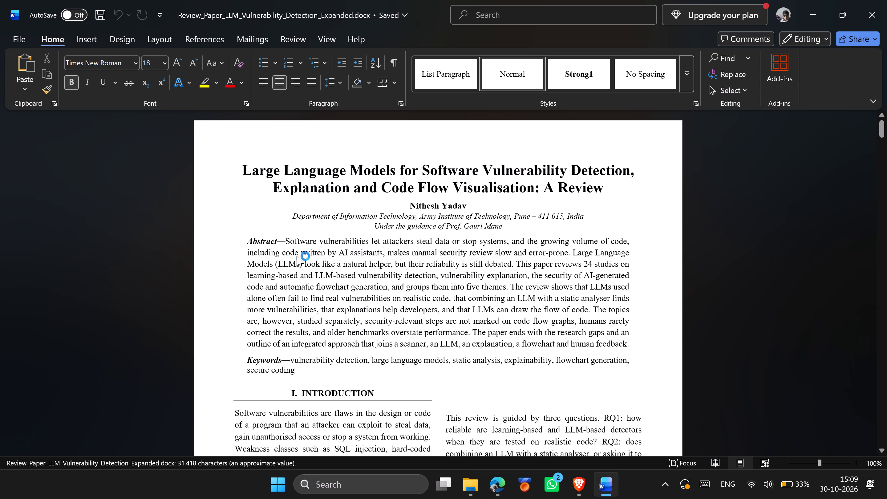
Reword the Section III heading on page 3 as "LITERATURE REVIEW".
scroll(404, 216, down, 7)
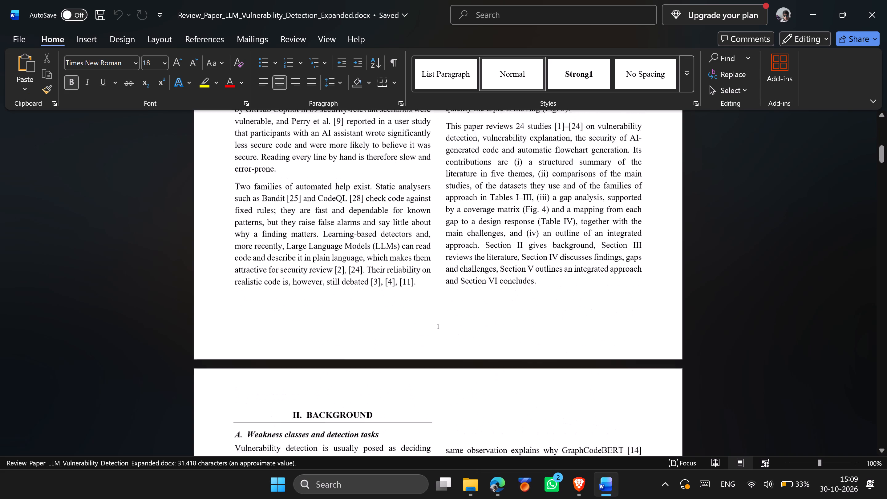
scroll(404, 216, down, 5)
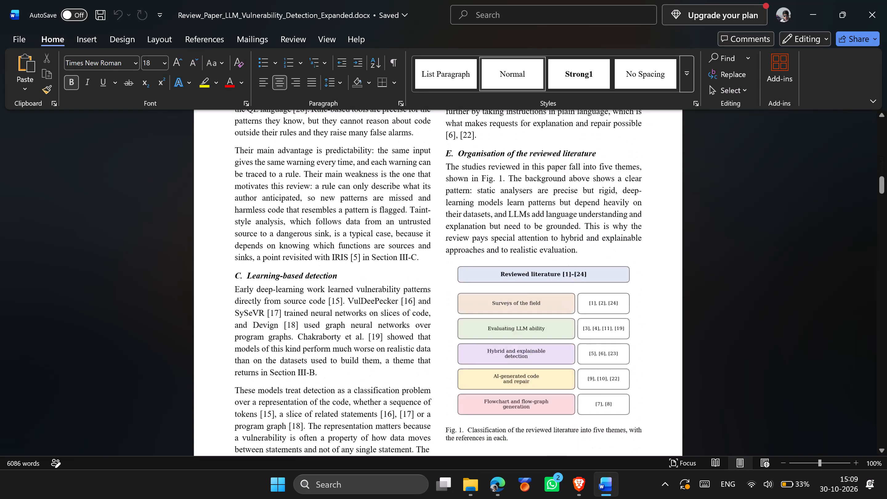
scroll(404, 216, down, 4)
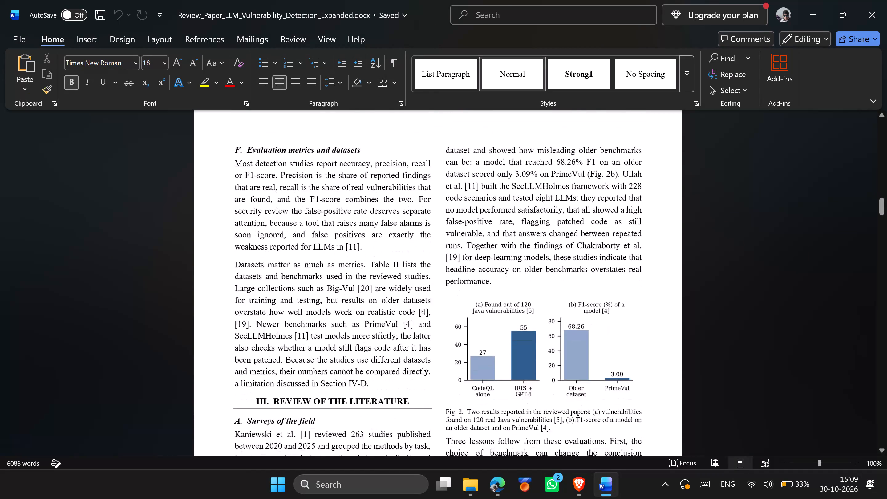
scroll(404, 216, down, 1)
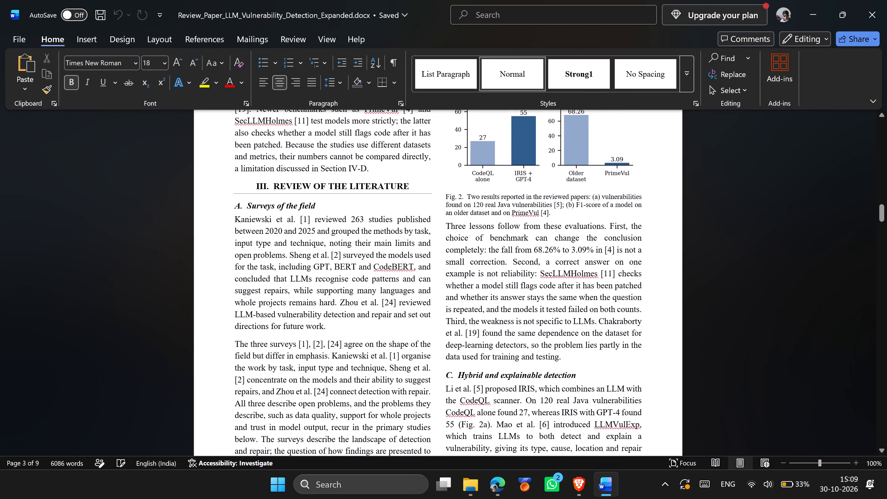
drag(346, 187, 317, 188)
key(BackSpace)
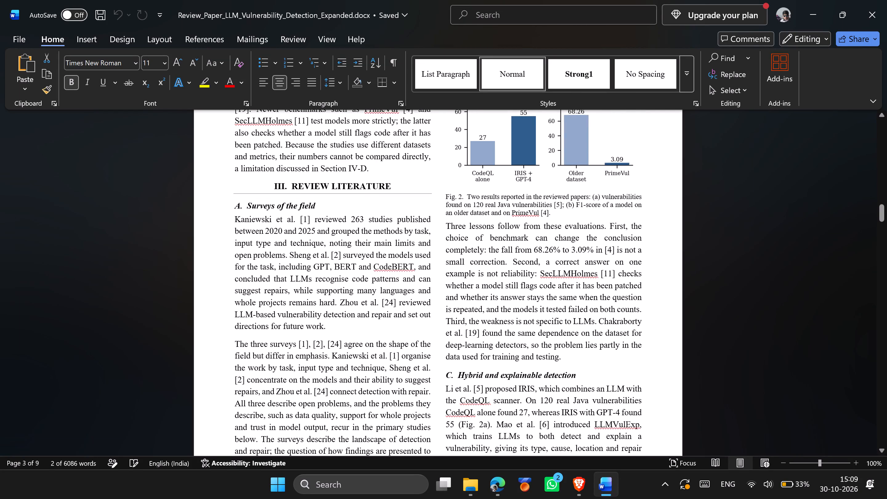
drag(327, 186, 298, 185)
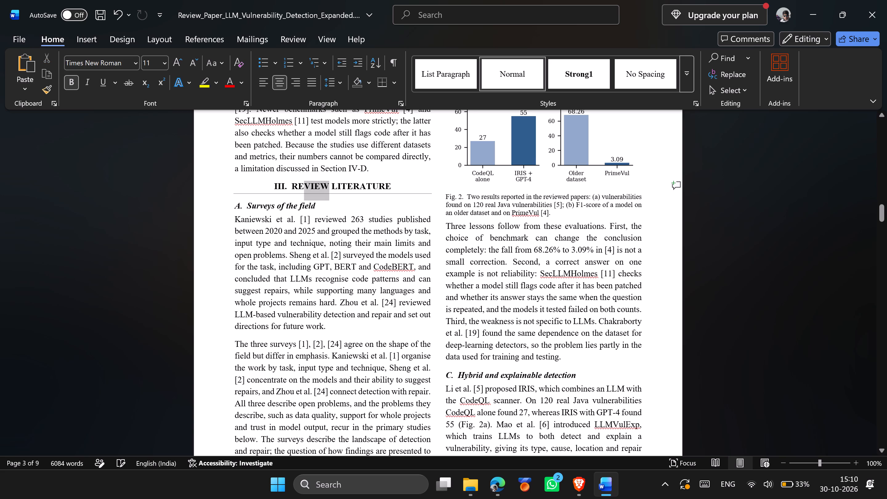
drag(298, 185, 293, 185)
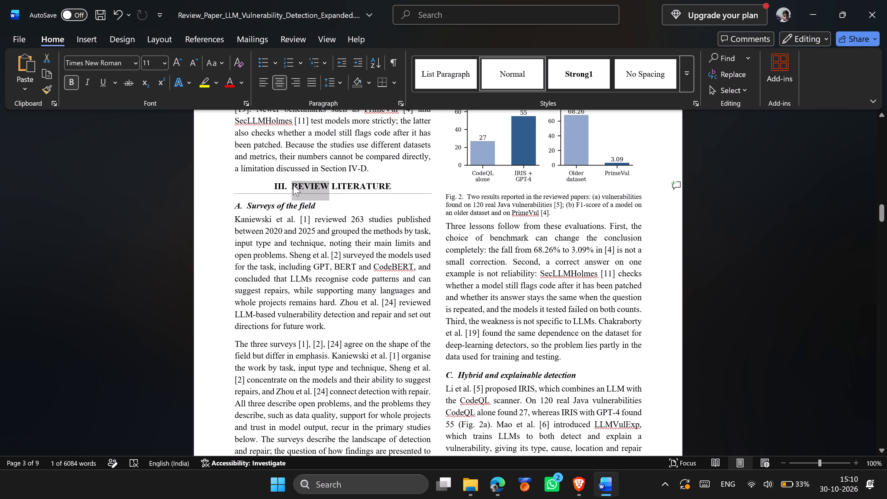
key(ctrl+x)
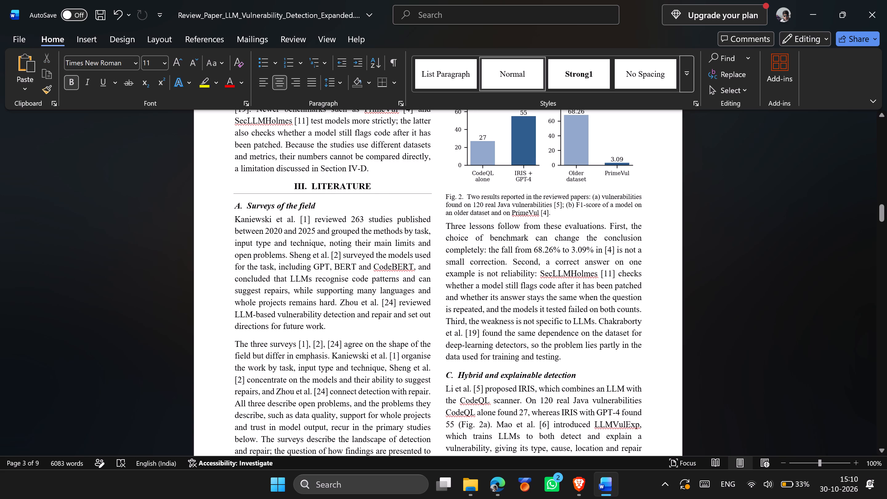
click(375, 188)
key(space)
key(ctrl+v)
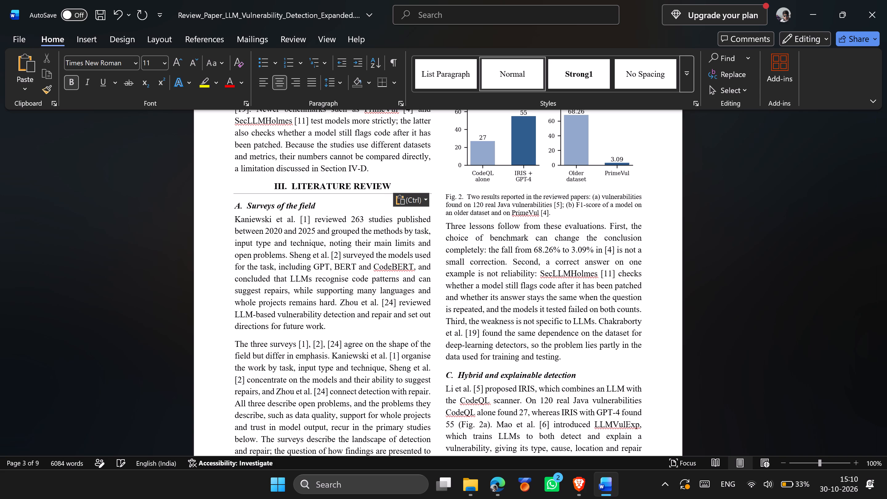
Remove the centring of the "III. LITERATURE REVIEW" heading so it is left-aligned.
click(273, 187)
key(BackSpace)
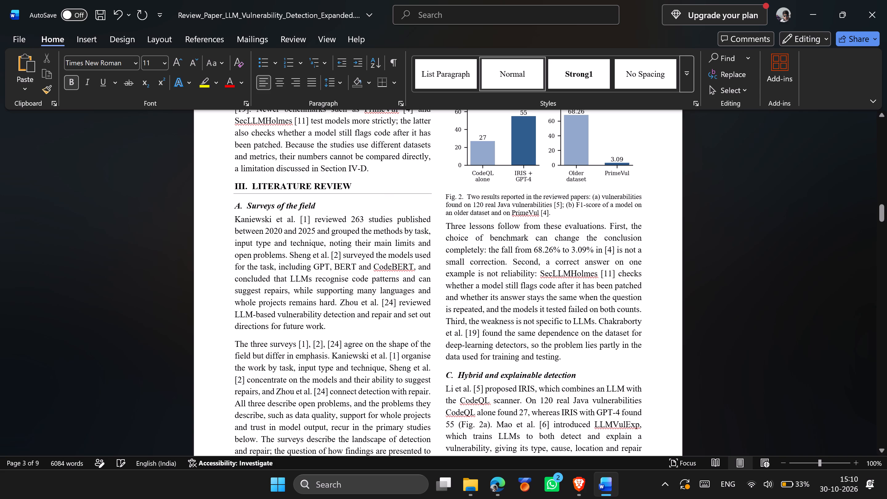
Examine the rest of Section III, the Table I study comparison and the notes that follow it.
scroll(308, 281, down, 3)
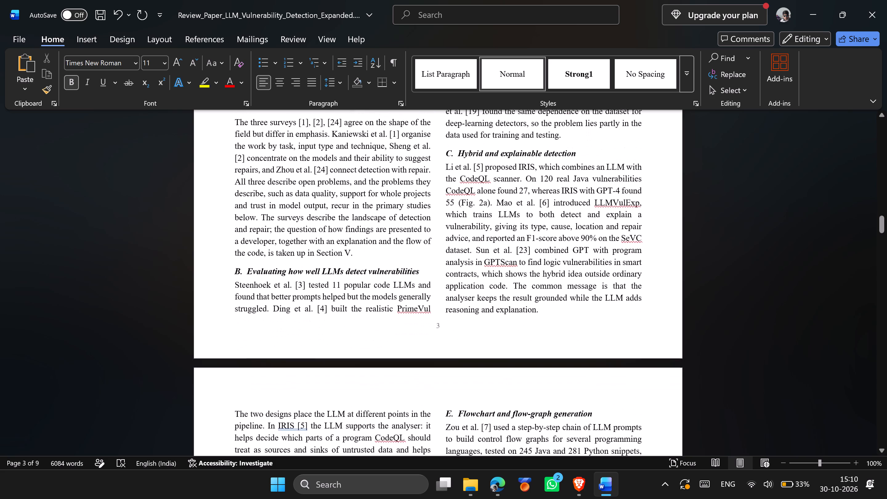
scroll(308, 281, down, 4)
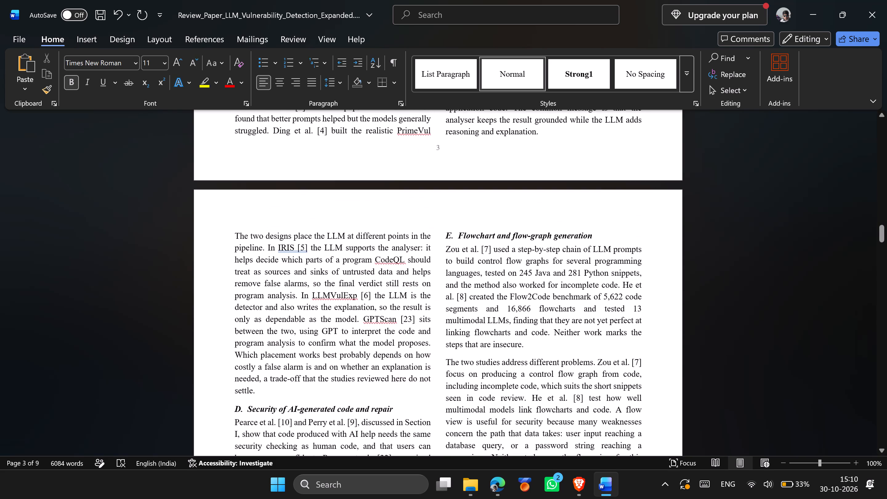
scroll(308, 281, down, 3)
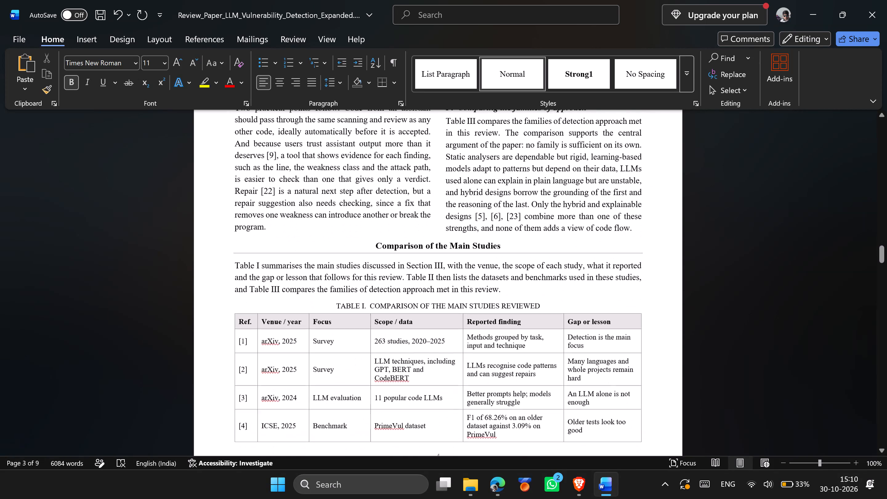
scroll(308, 281, down, 1)
scroll(354, 282, down, 1)
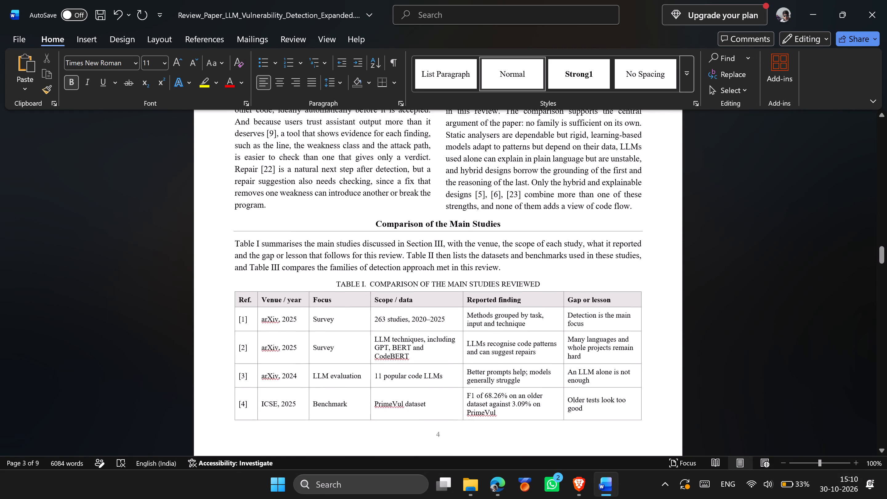
scroll(354, 282, down, 4)
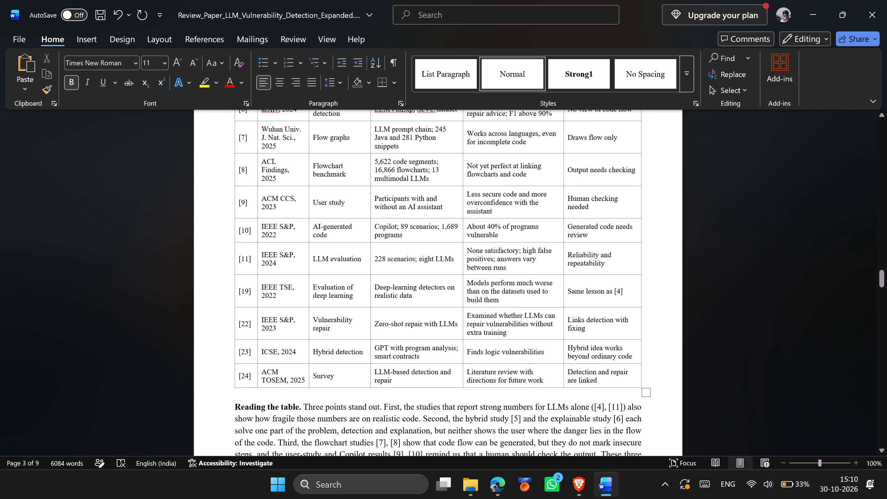
scroll(354, 282, down, 1)
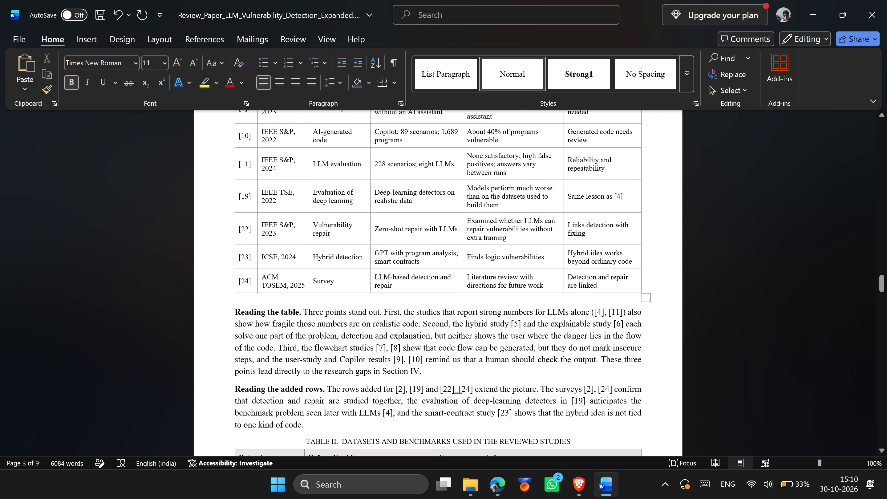
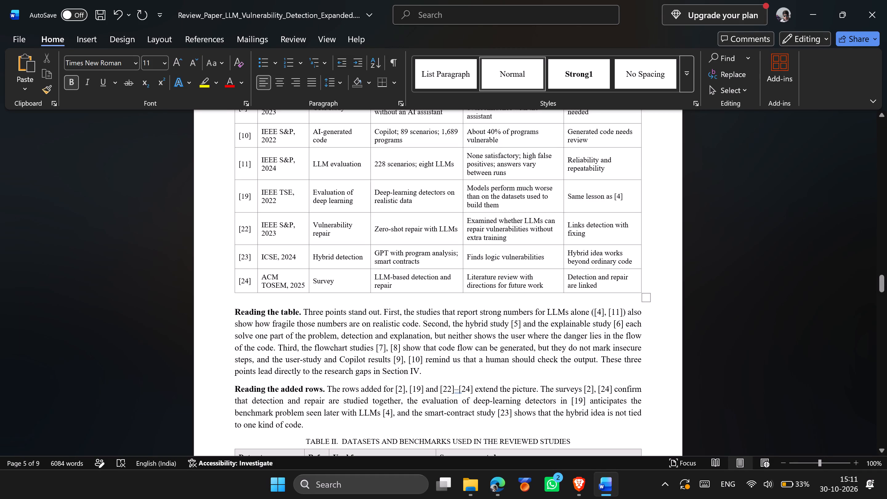
Replace the bold lead-in "Reading the table." of the paragraph below Table I with "Table 1:".
click(303, 313)
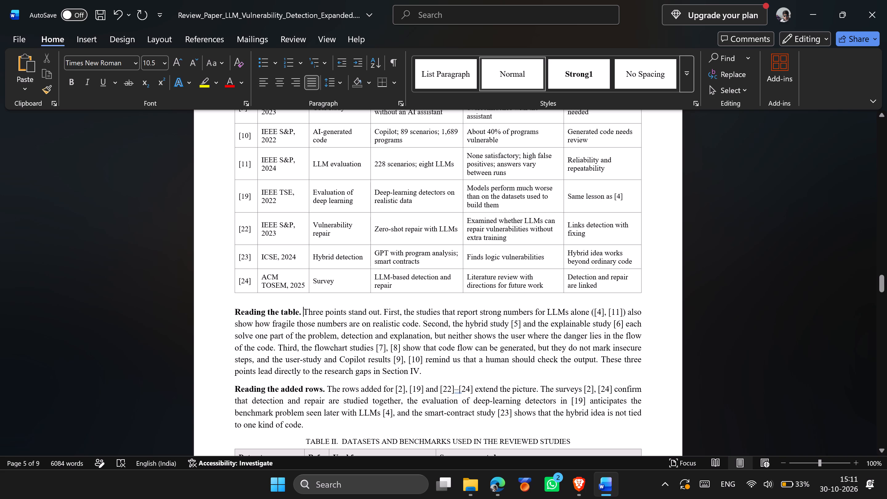
click(281, 312)
drag(281, 312, 240, 311)
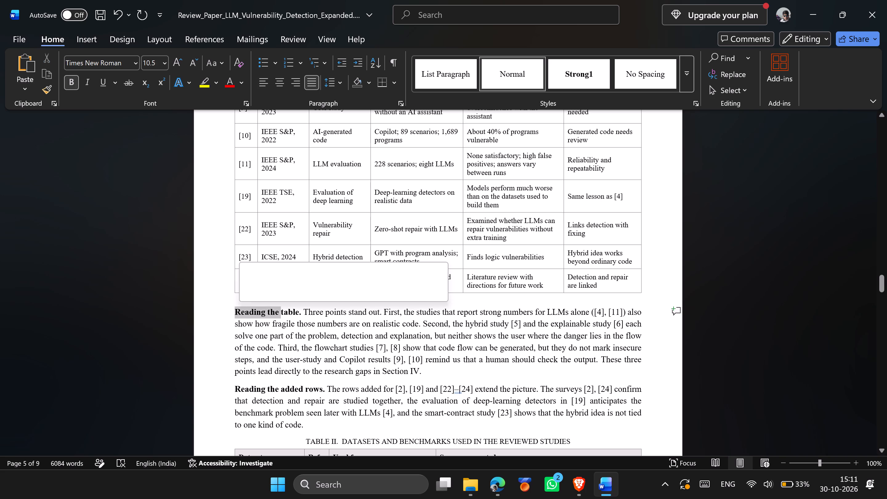
key(BackSpace)
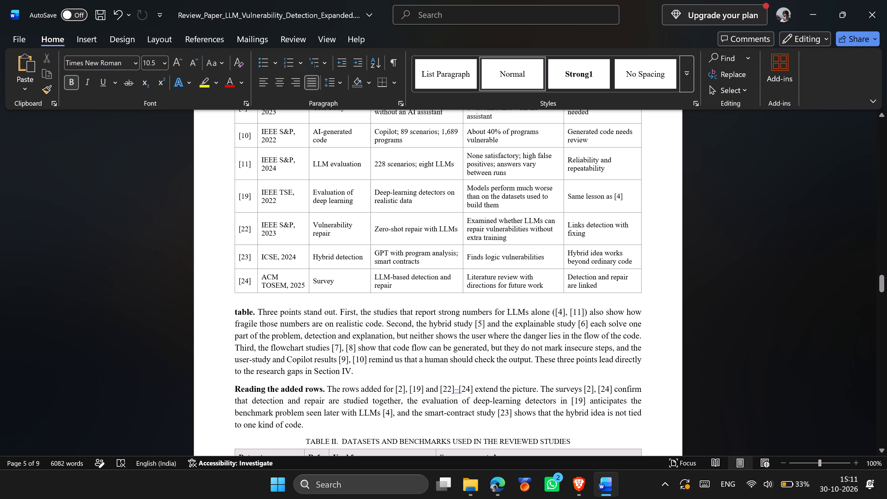
click(237, 313)
drag(256, 311, 238, 308)
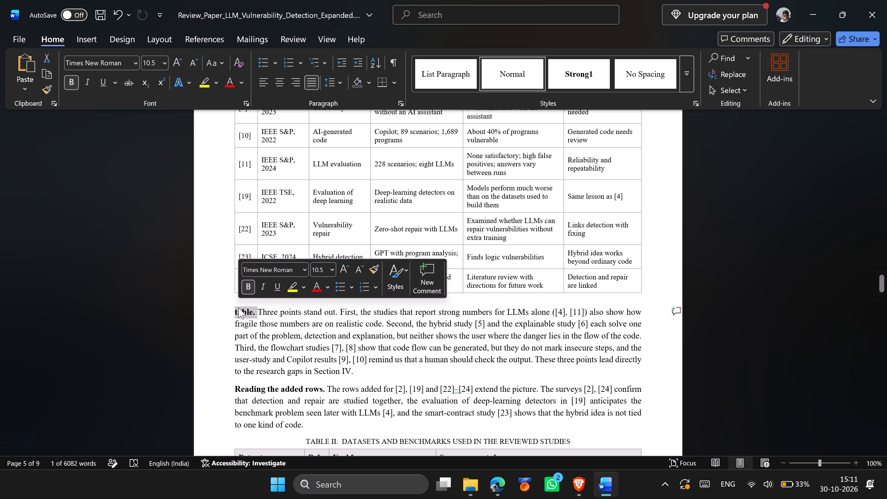
key(shift+t)
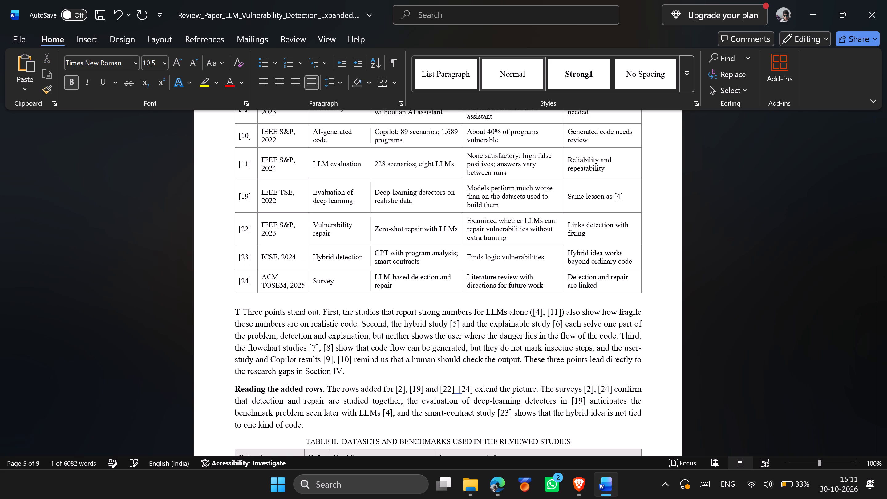
text(able)
key(space)
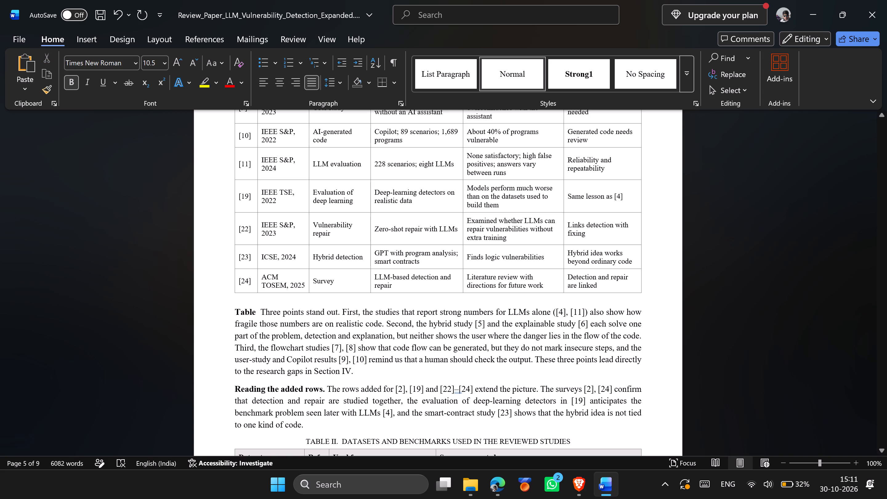
key(1)
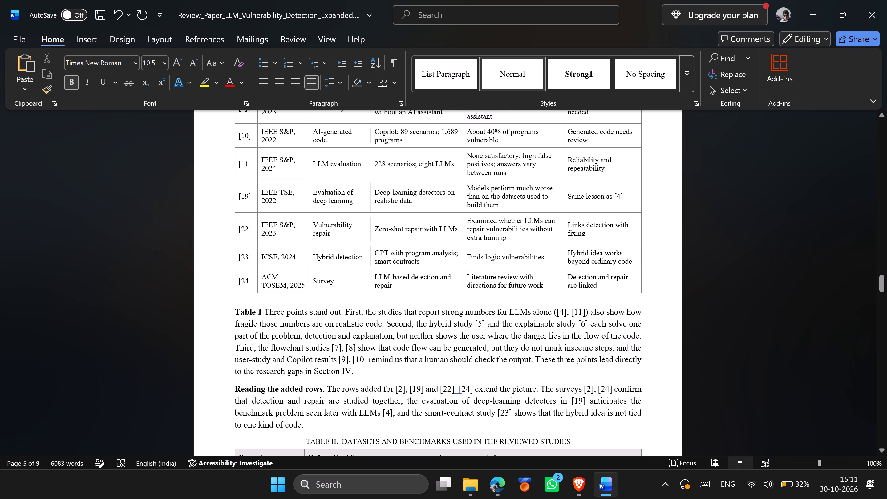
text(:)
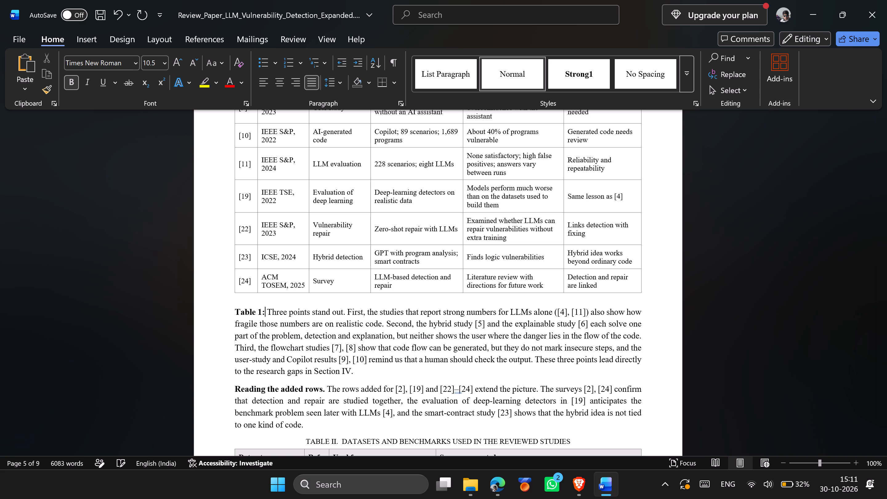
key(space)
Delete the bold lead-in "Reading the added rows." from the paragraph above Table II.
scroll(252, 390, down, 1)
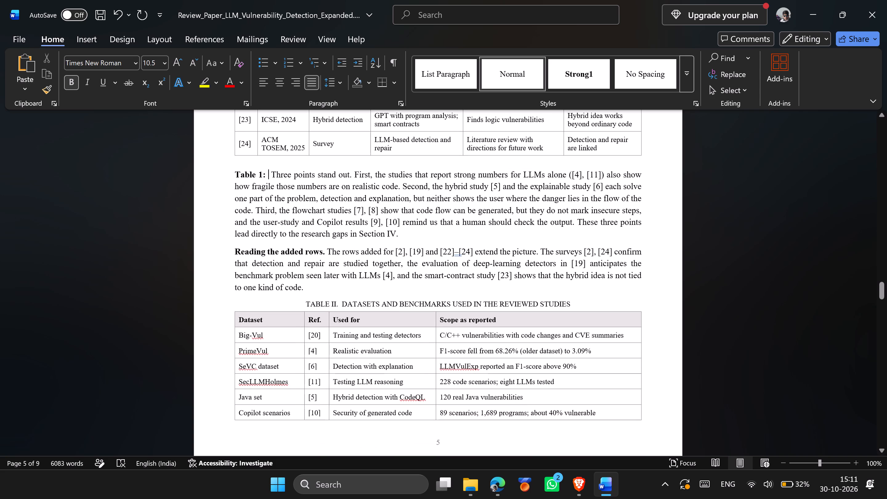
drag(326, 253, 246, 250)
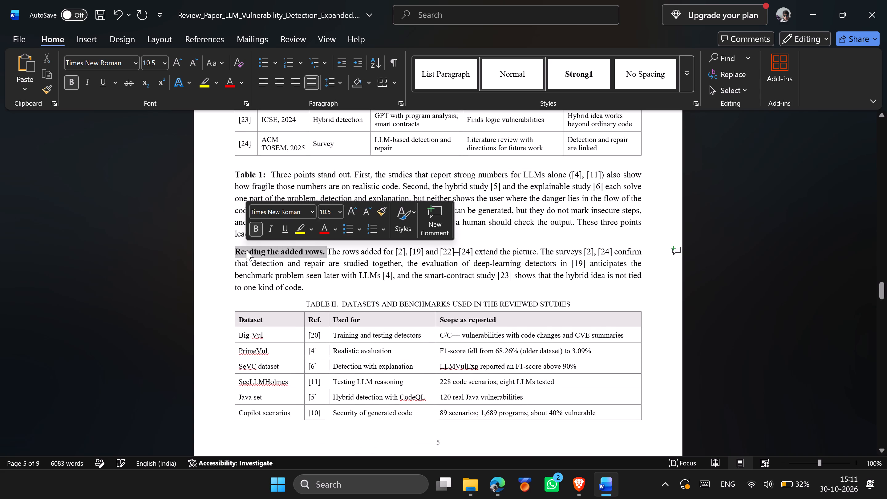
key(BackSpace)
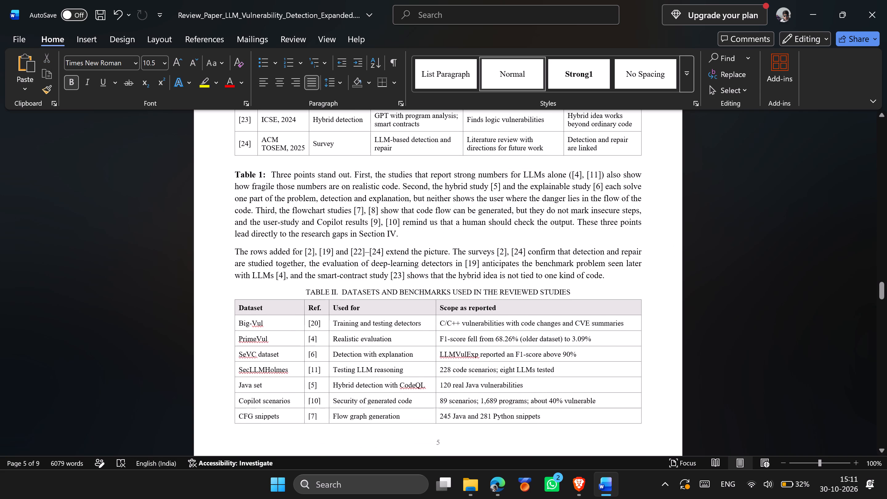
Remove the word "Reading" from the paragraph lead-in below Table II so it starts with "Table II.".
scroll(307, 288, down, 3)
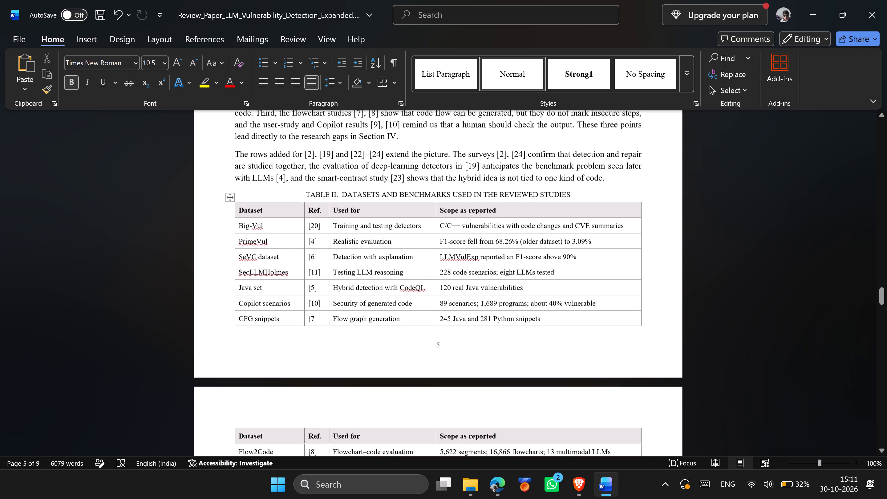
scroll(307, 288, down, 2)
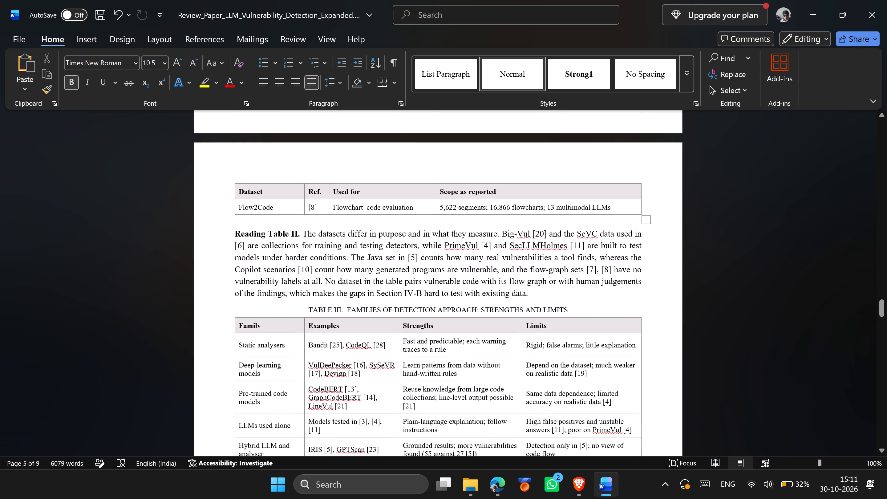
click(266, 233)
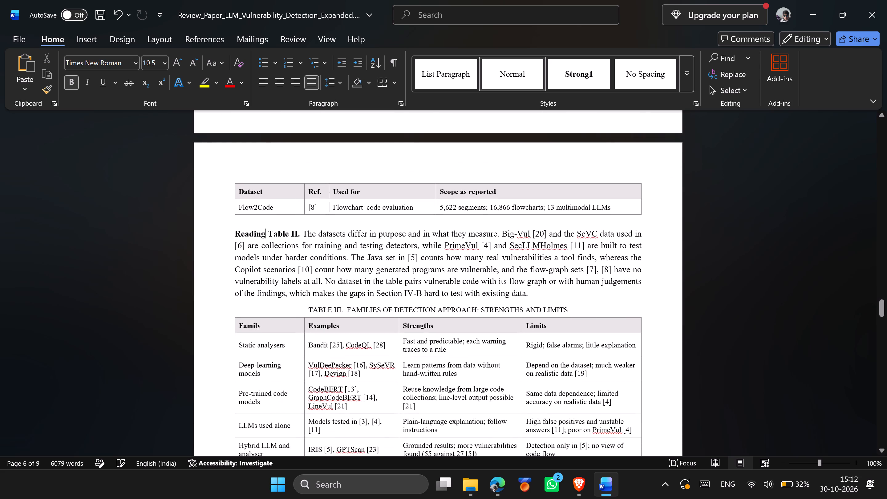
click(267, 233)
key(BackSpace)
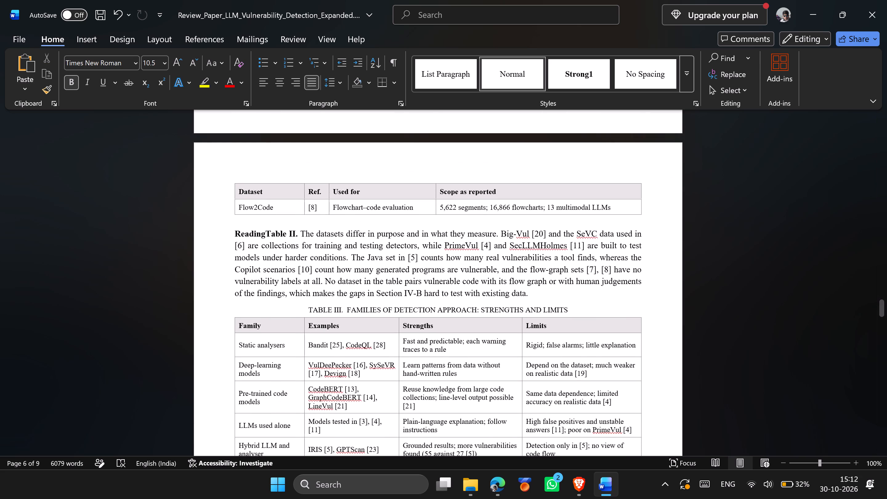
key(BackSpace)
key(BackSpace)
key(BackSpace)
key(BackSpace)
key(BackSpace)
key(BackSpace)
key(BackSpace)
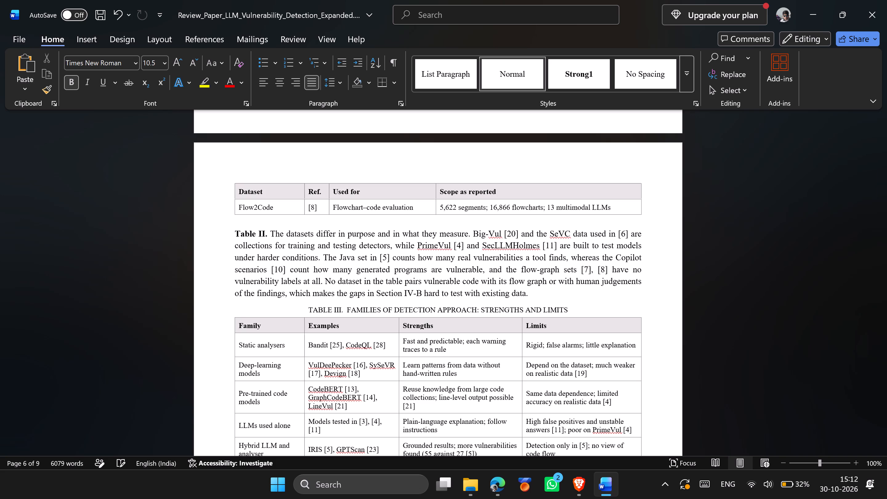
Remove the word "Reading" from the paragraph lead-in below Table III so it starts with "Table III.".
scroll(346, 272, down, 3)
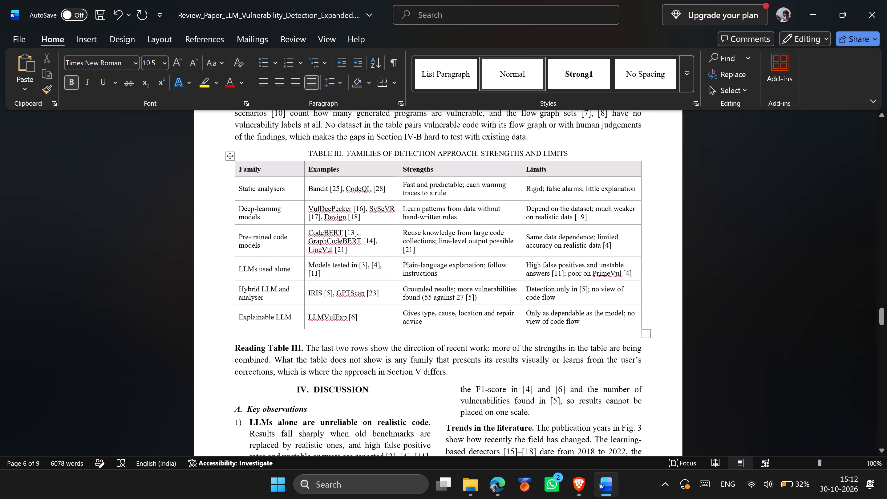
scroll(346, 272, down, 1)
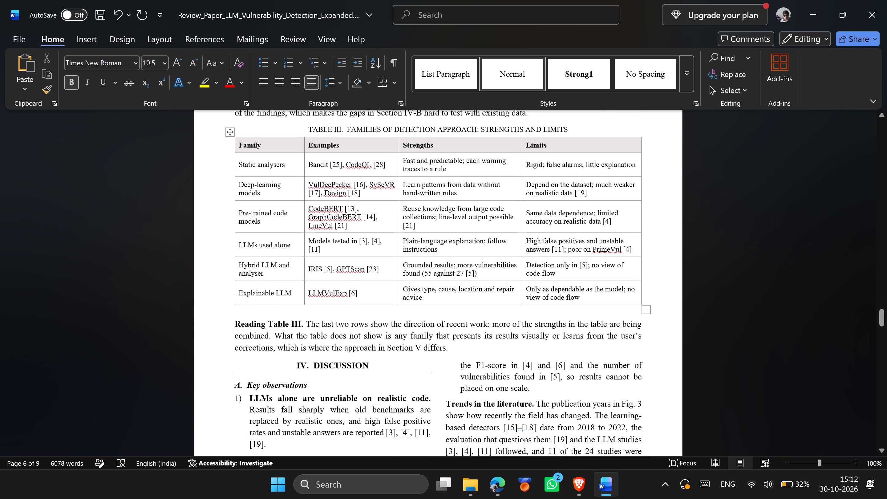
click(269, 323)
key(BackSpace)
key(BackSpace)
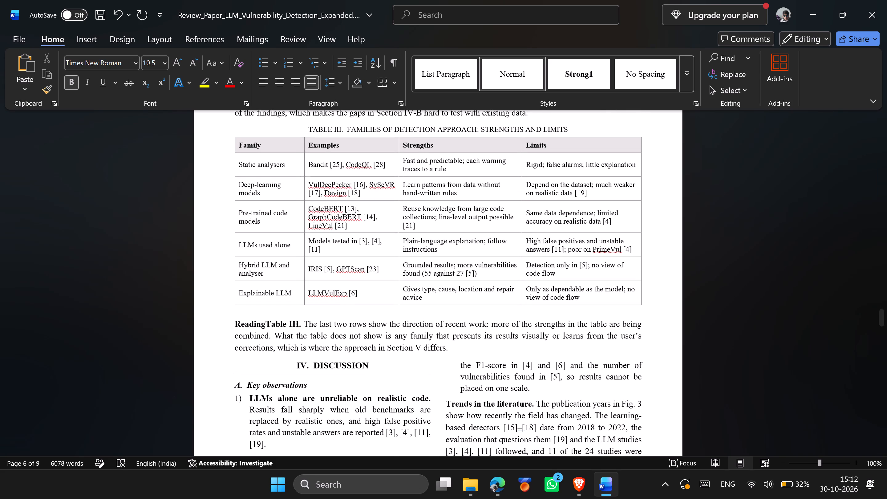
key(BackSpace)
key(BackSpace)
key(BackSpace)
key(BackSpace)
key(BackSpace)
key(BackSpace)
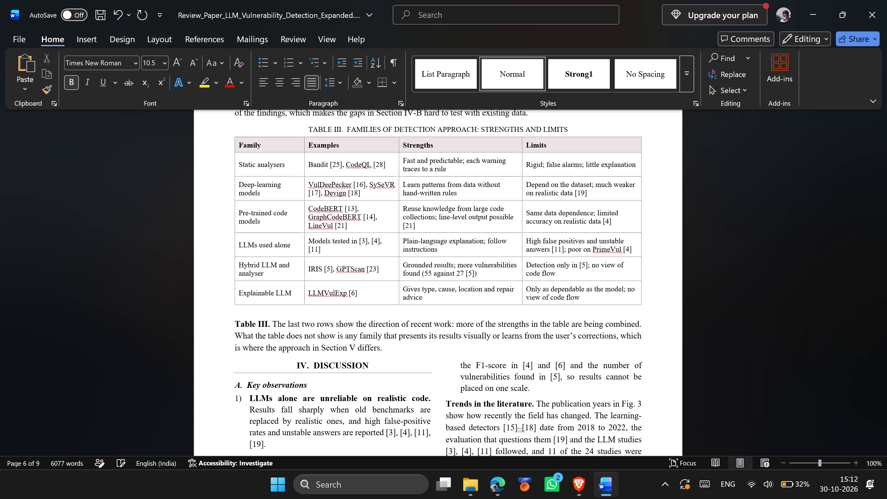
Review the revised notes for Tables II and III, the Discussion section and the Fig. 3 and Fig. 4 pages.
scroll(317, 339, up, 1)
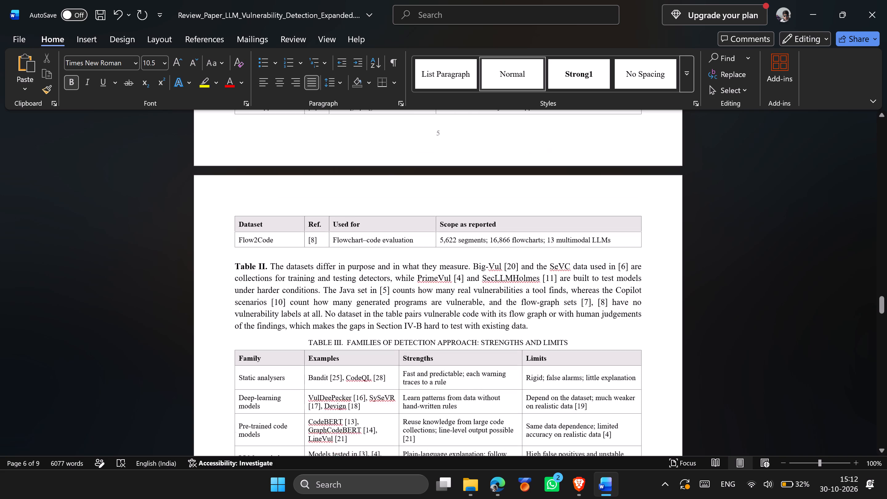
scroll(317, 339, up, 1)
scroll(317, 339, down, 1)
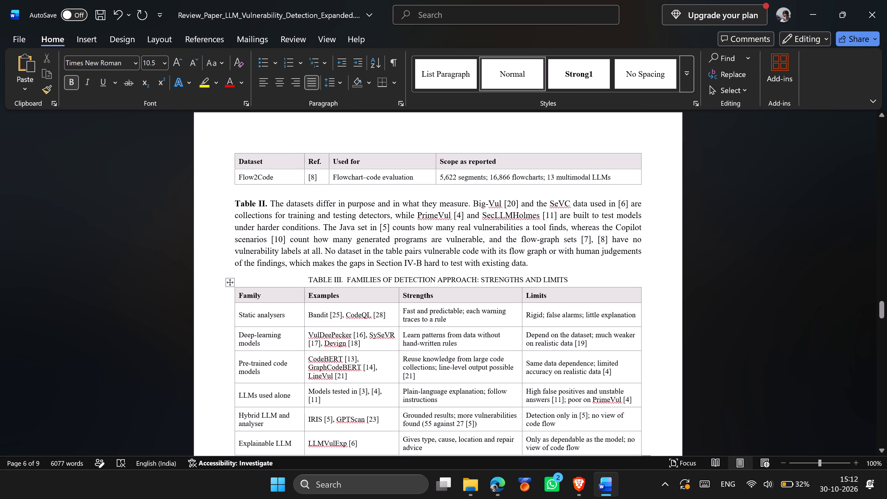
scroll(317, 339, down, 1)
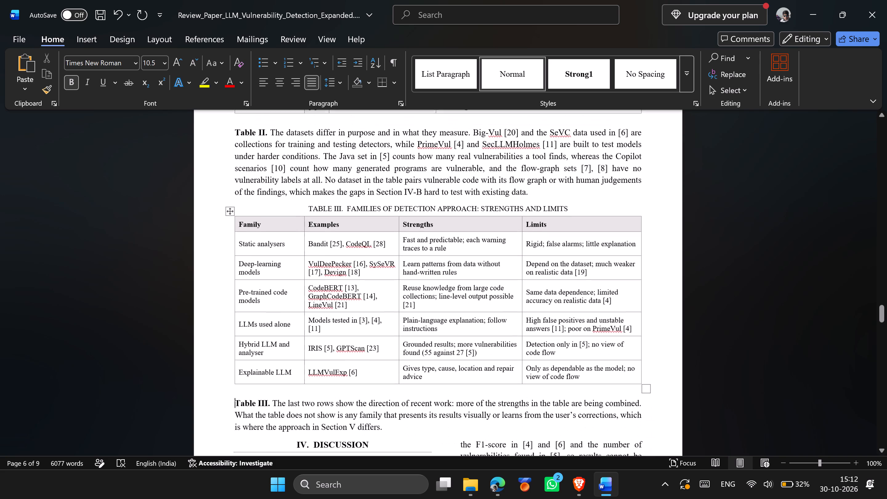
scroll(317, 339, down, 3)
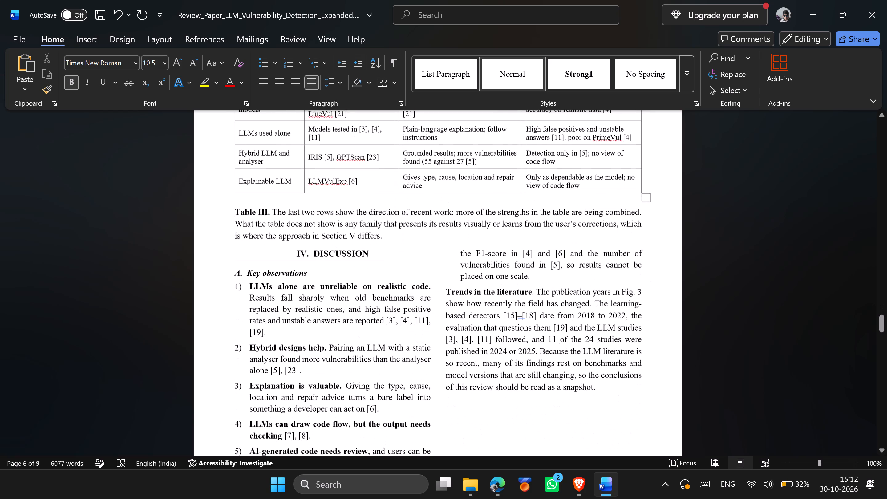
scroll(317, 339, down, 1)
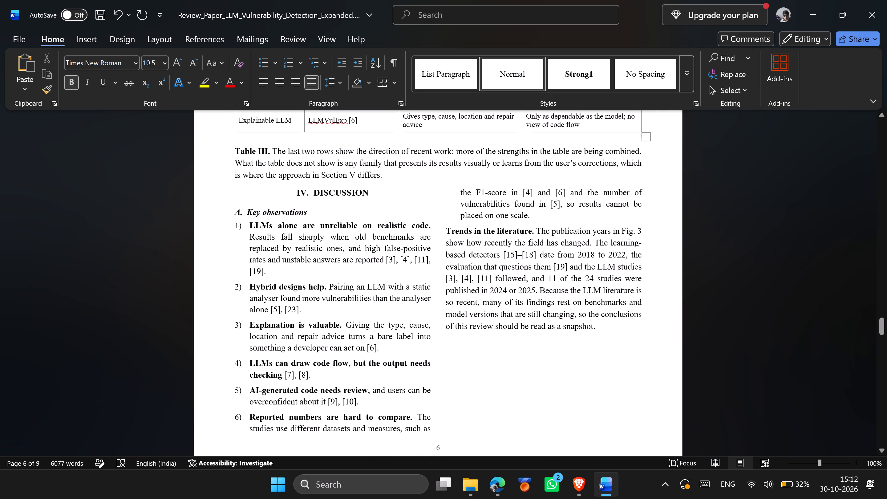
scroll(388, 343, down, 1)
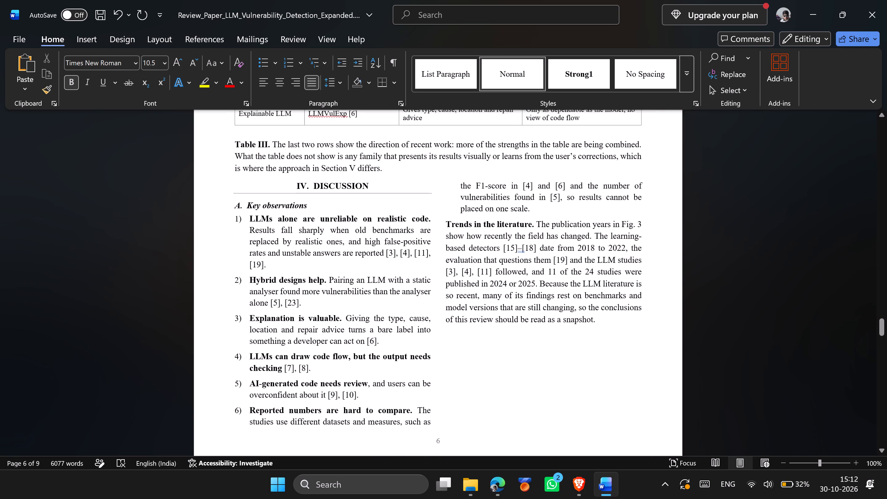
scroll(388, 343, down, 1)
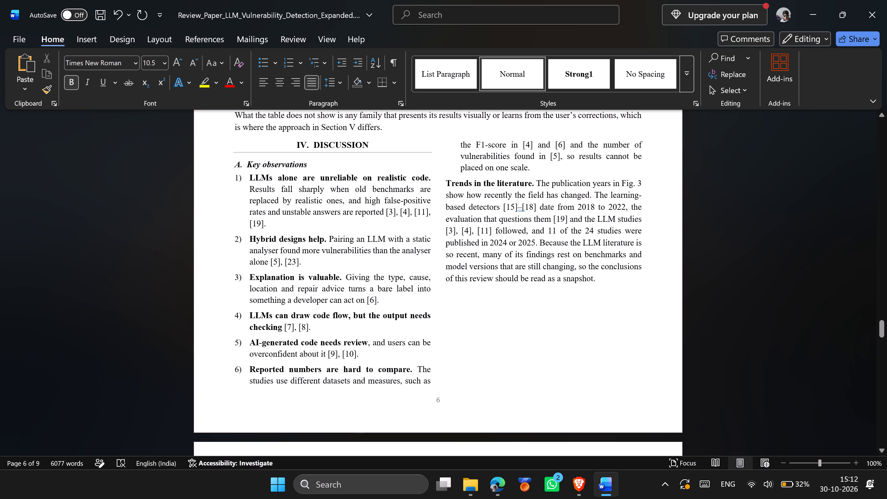
scroll(388, 343, down, 1)
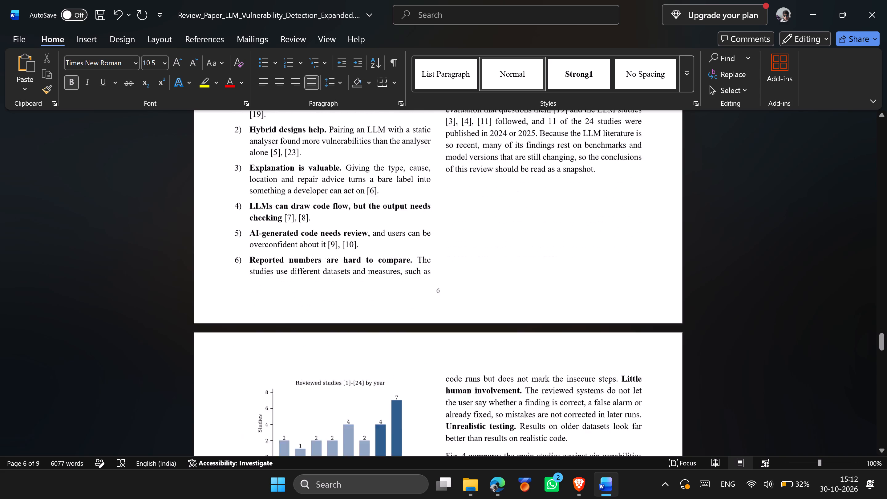
scroll(388, 343, down, 2)
scroll(388, 343, up, 1)
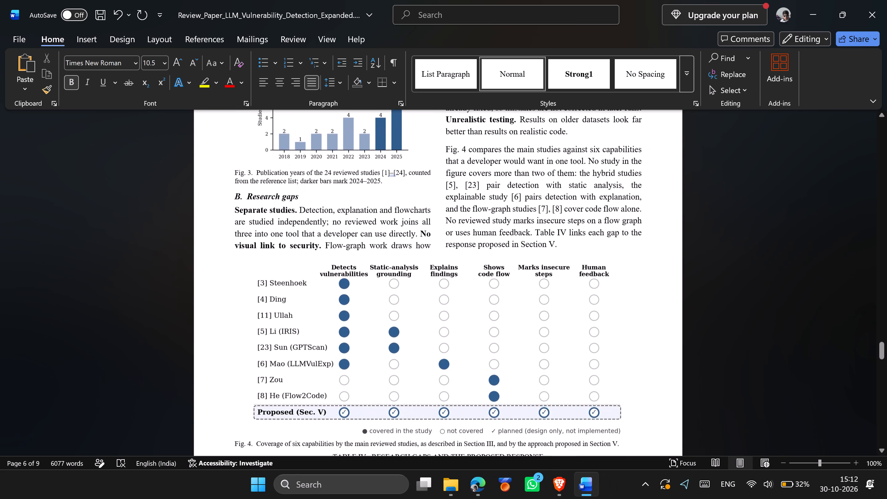
scroll(388, 343, up, 2)
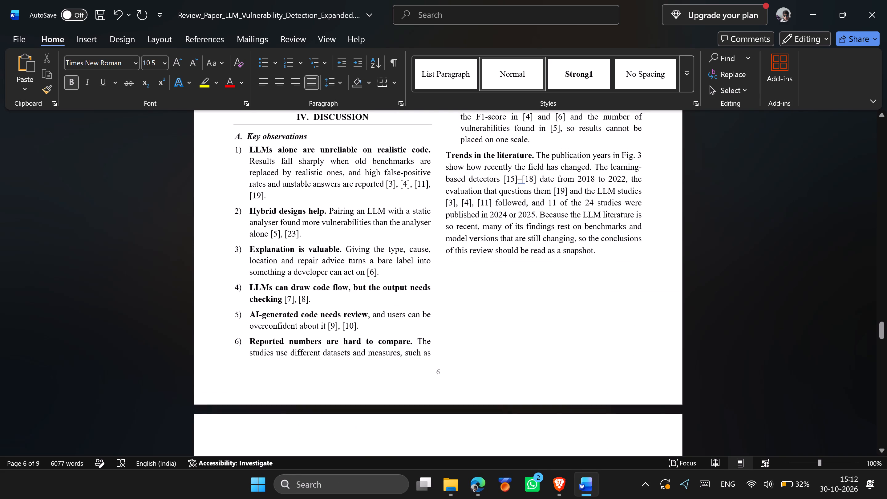
Review the rest of the paper from Table IV through the challenges, integrated approach, conclusion and references.
scroll(388, 343, down, 7)
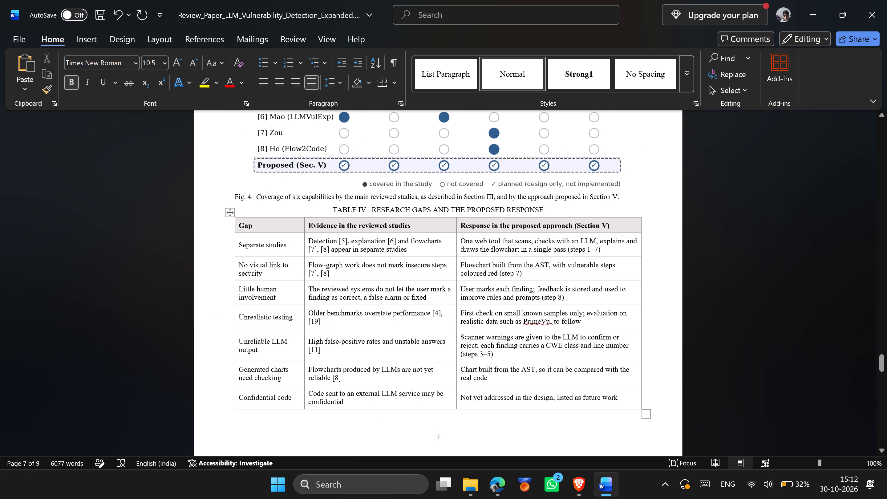
scroll(370, 250, down, 2)
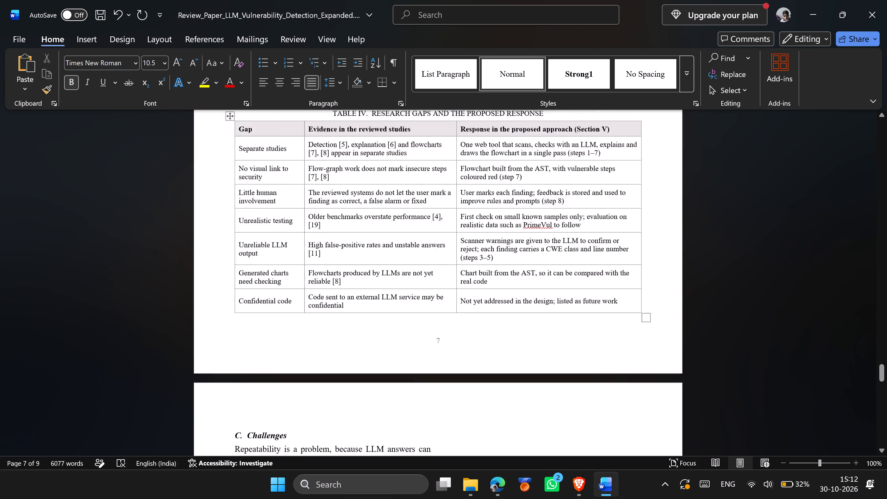
scroll(370, 250, down, 4)
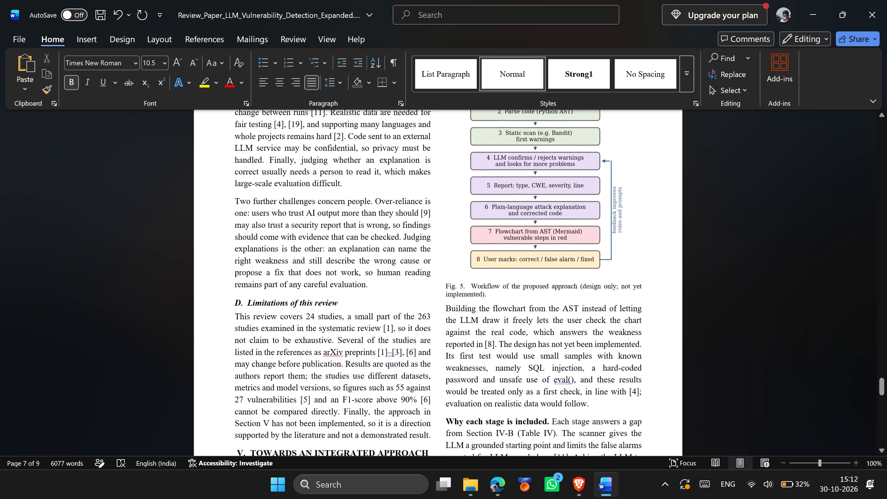
scroll(370, 250, down, 3)
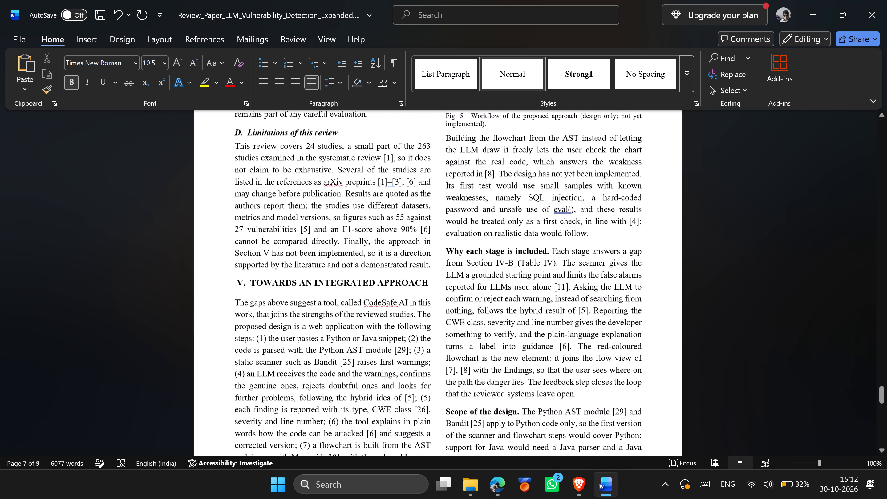
scroll(370, 250, down, 2)
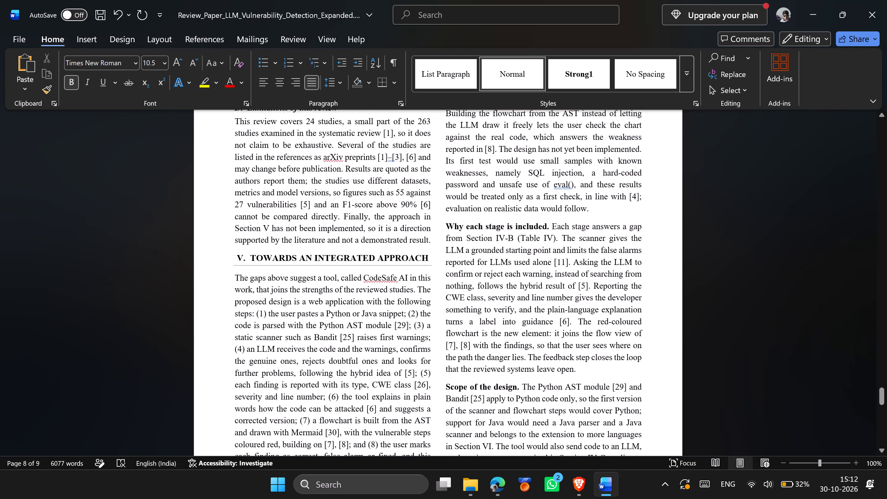
scroll(370, 250, down, 3)
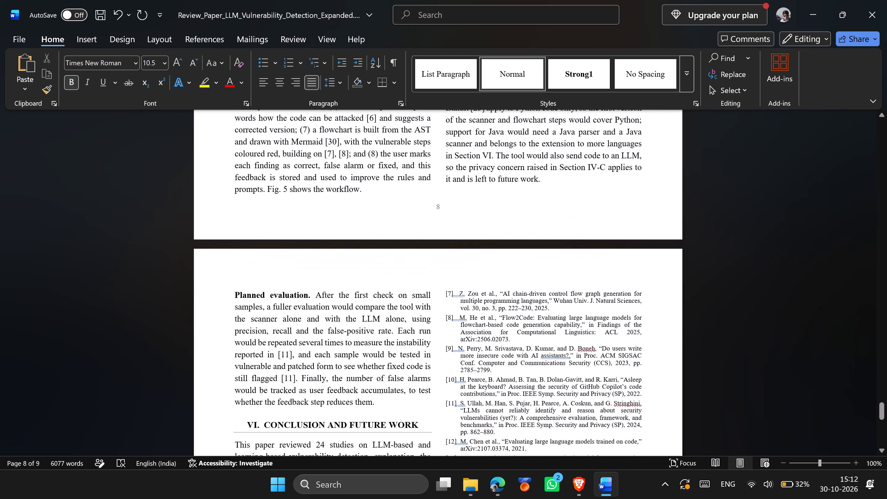
scroll(370, 250, down, 1)
scroll(370, 250, right, 1)
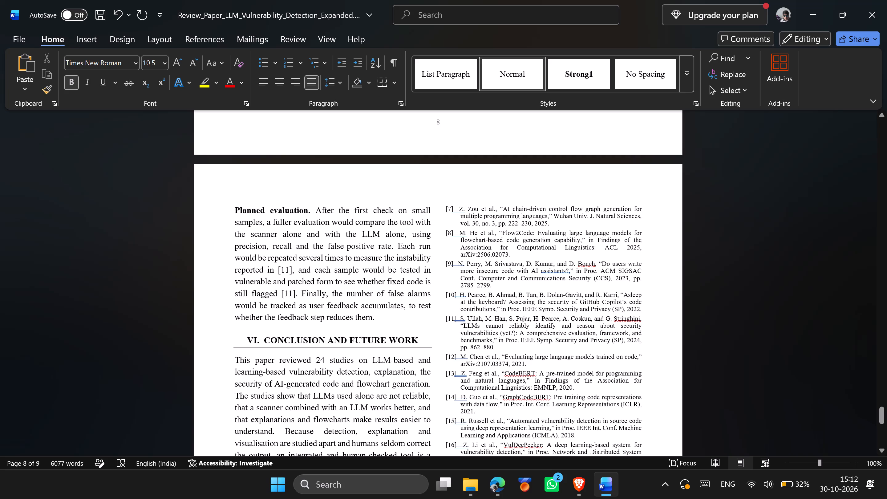
scroll(370, 250, right, 1)
scroll(370, 250, down, 1)
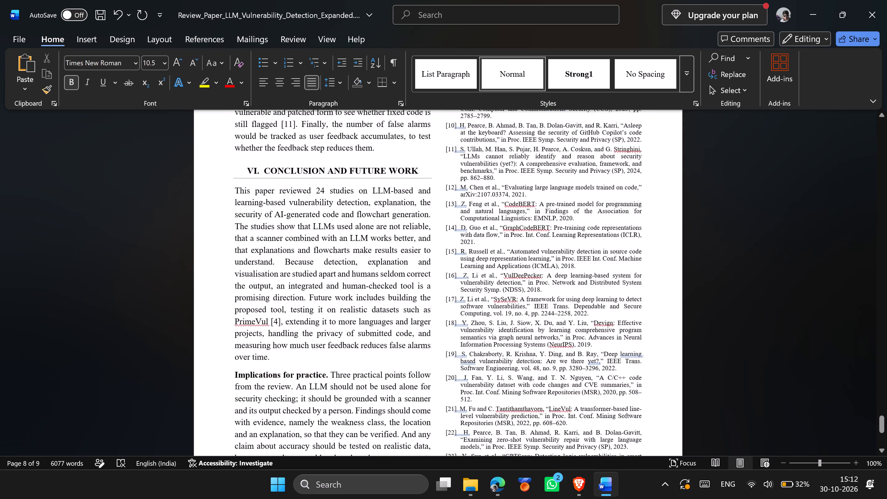
scroll(370, 250, down, 2)
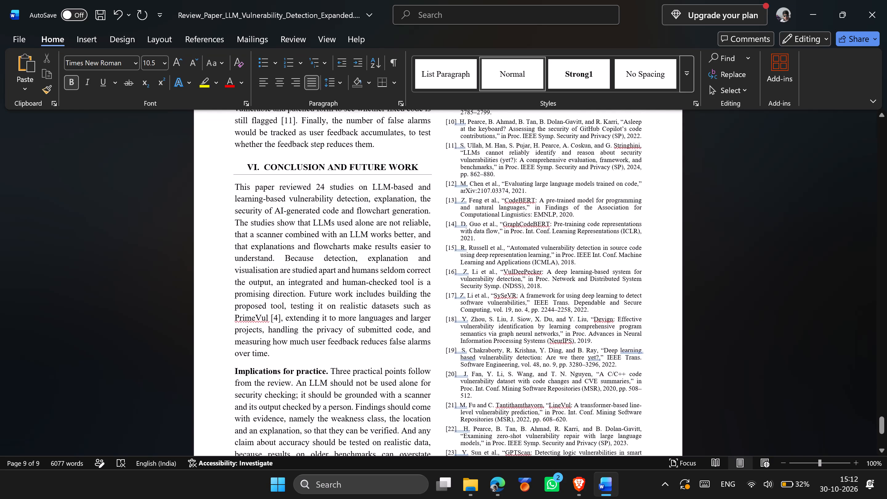
scroll(370, 250, down, 2)
click(370, 250)
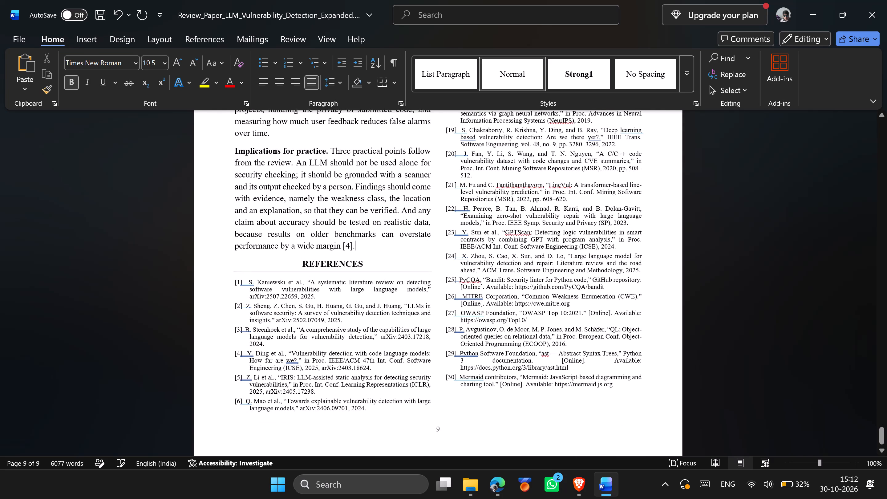
scroll(417, 239, down, 3)
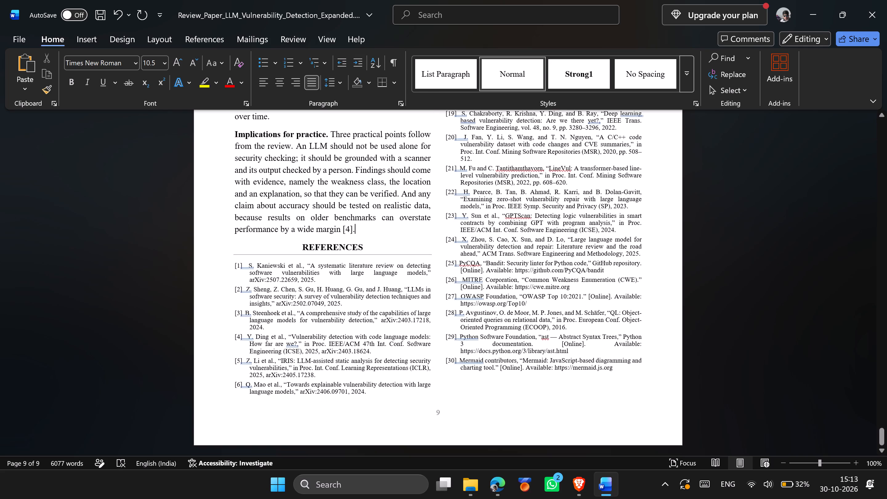
Switch to the drafted Claude chat in Brave and close the preview of the attached review paper.
click(821, 0)
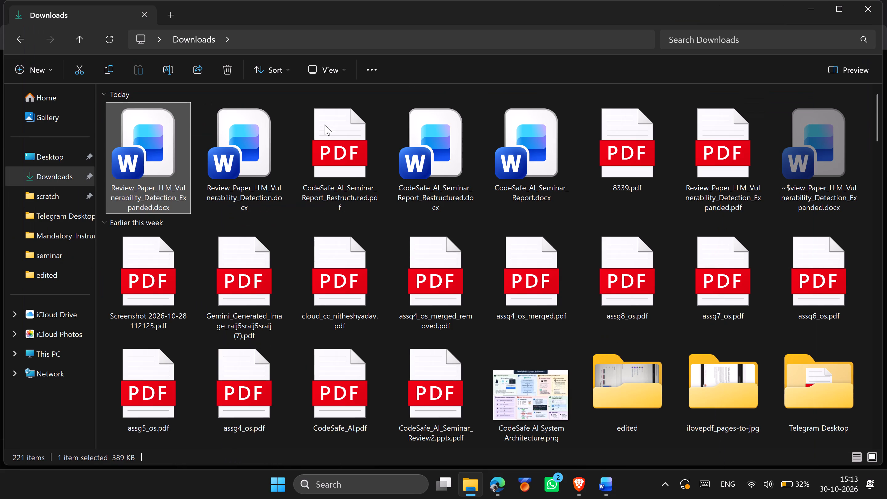
click(812, 14)
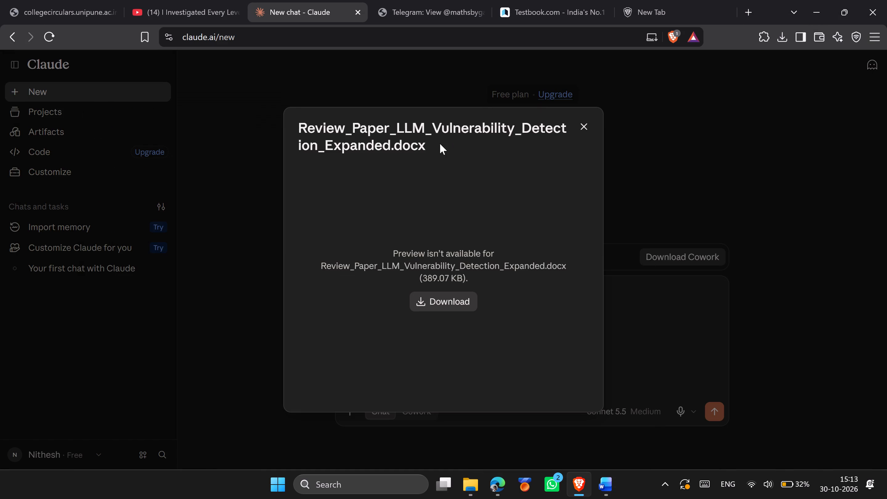
click(580, 124)
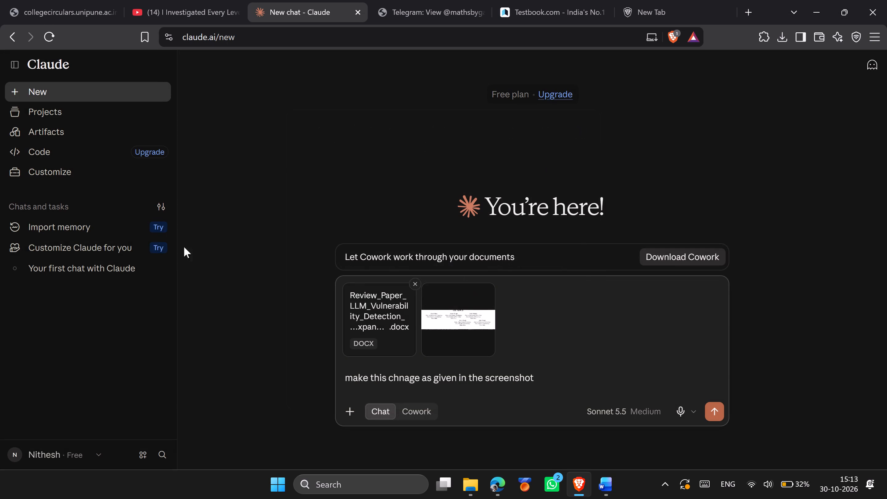
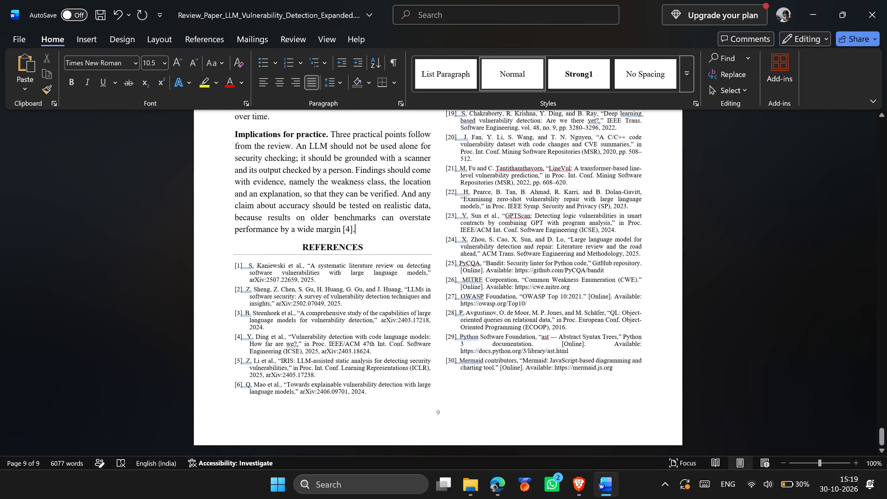
Paste the copied result paragraph on a new line after the "Implications for practice" paragraph, just before REFERENCES.
key(Return)
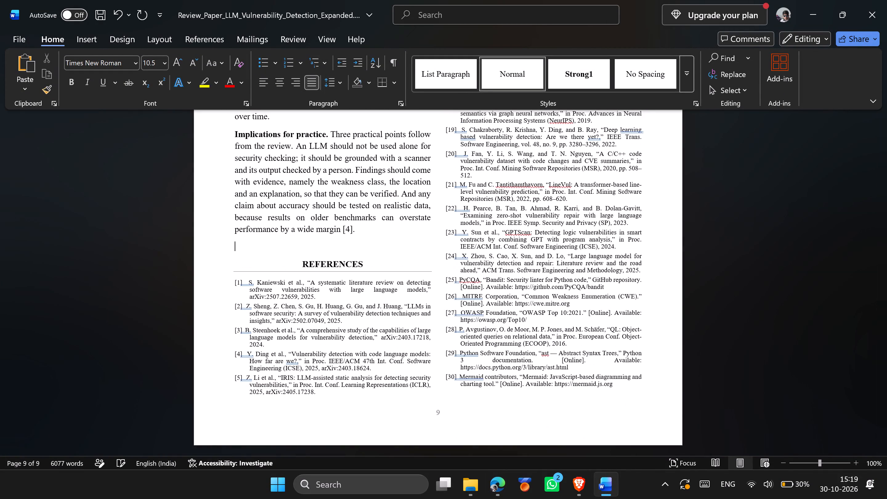
key(ctrl+v)
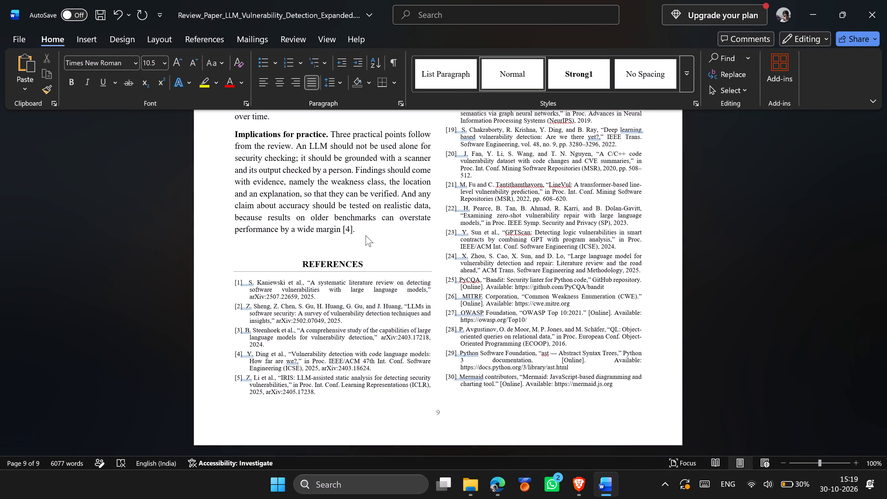
Insert an empty line for a heading between the "Implications for practice" paragraph and the pasted result paragraph.
click(367, 233)
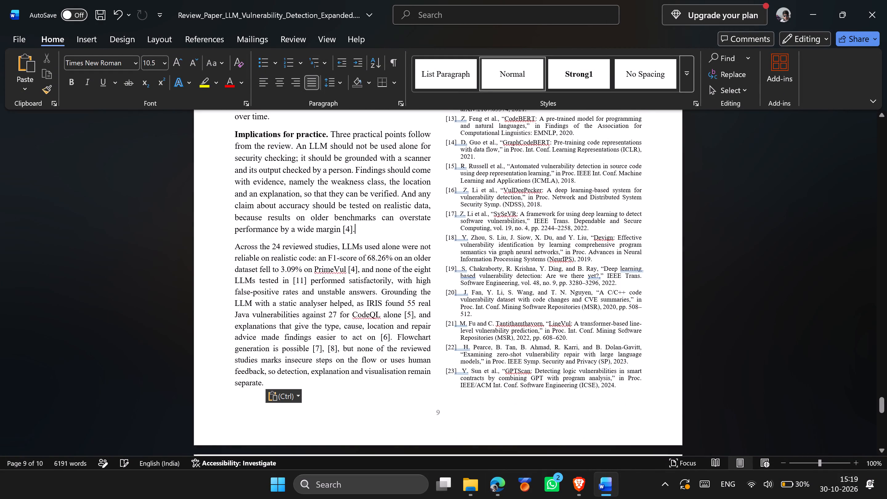
key(Return)
scroll(367, 233, up, 1)
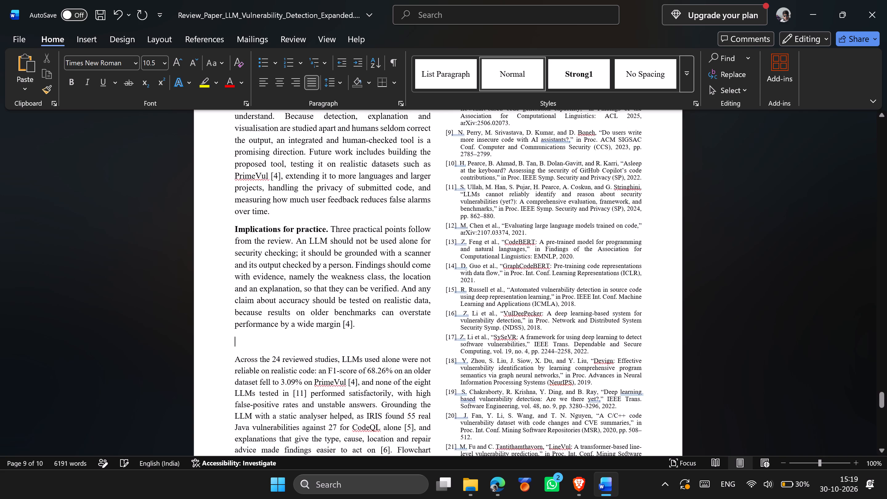
Copy the "VI. CONCLUSION AND FUTURE WORK" heading onto the blank line above the results paragraph, leaving no empty line below it.
scroll(367, 233, up, 3)
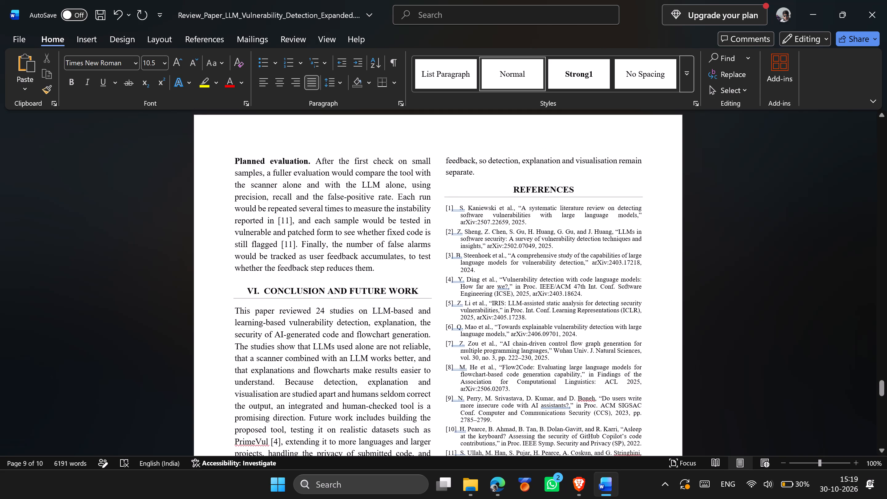
drag(233, 289, 423, 287)
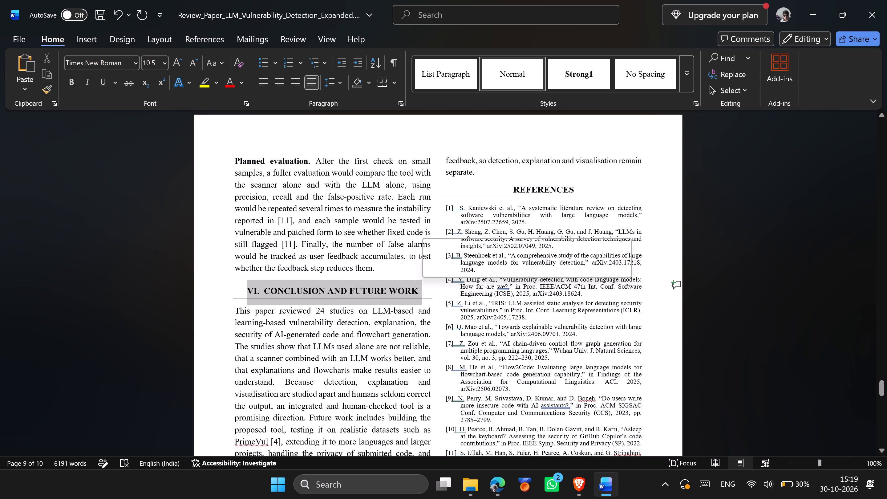
key(ctrl+c)
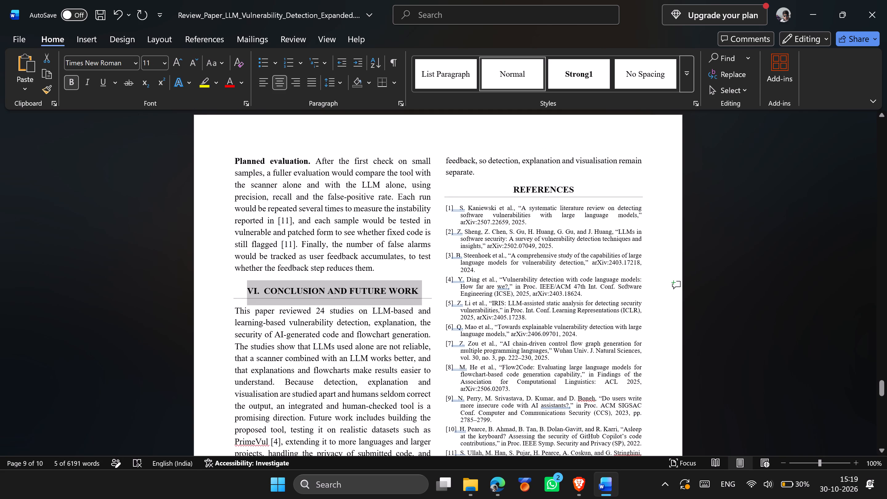
scroll(391, 324, down, 3)
click(312, 161)
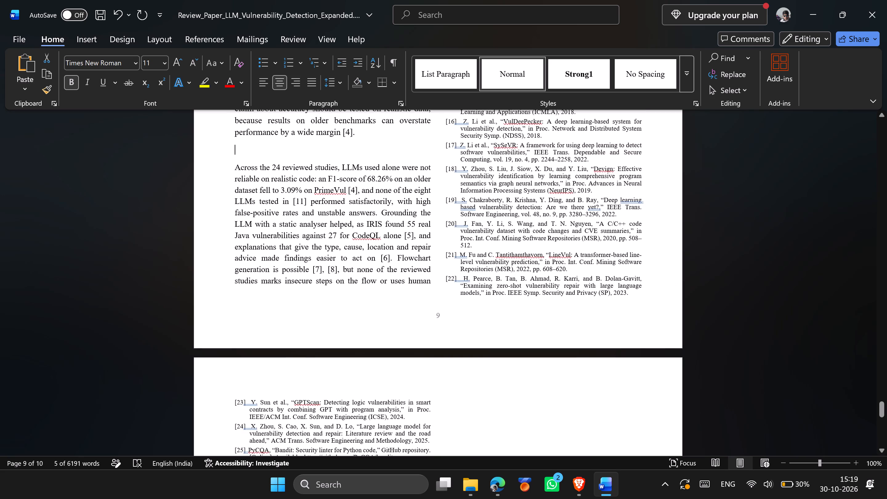
key(ctrl+v)
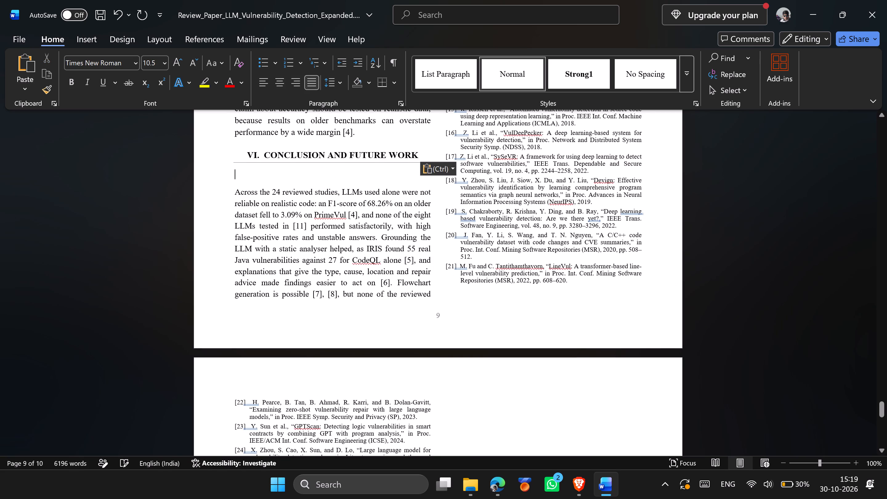
key(BackSpace)
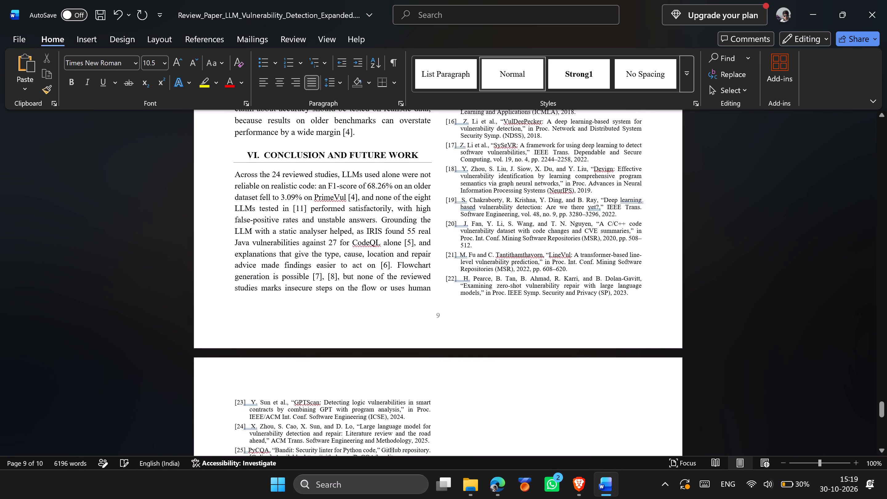
Replace the copied heading's title with "RESULT", keeping its section number.
drag(418, 154, 286, 157)
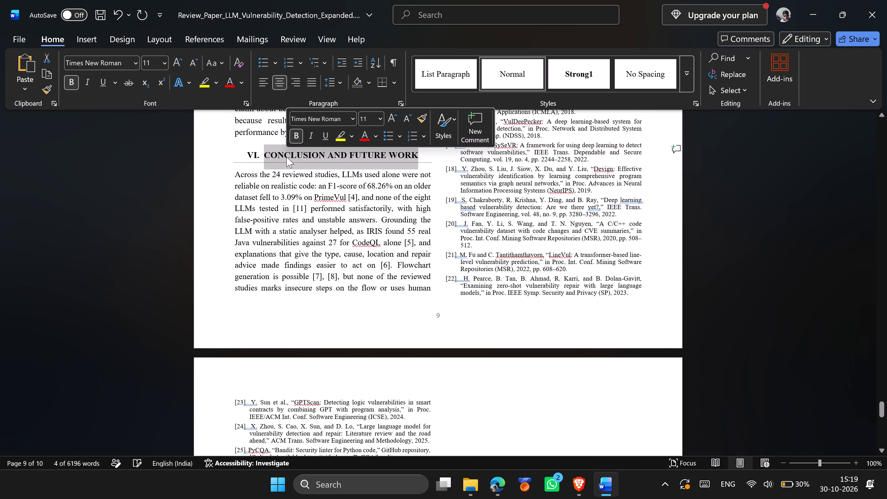
text(Re)
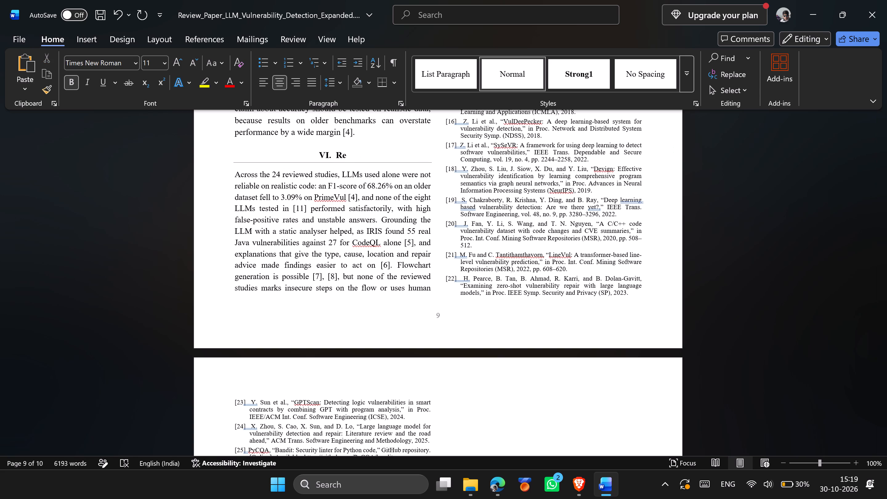
key(BackSpace)
key(BackSpace)
text(RESULT)
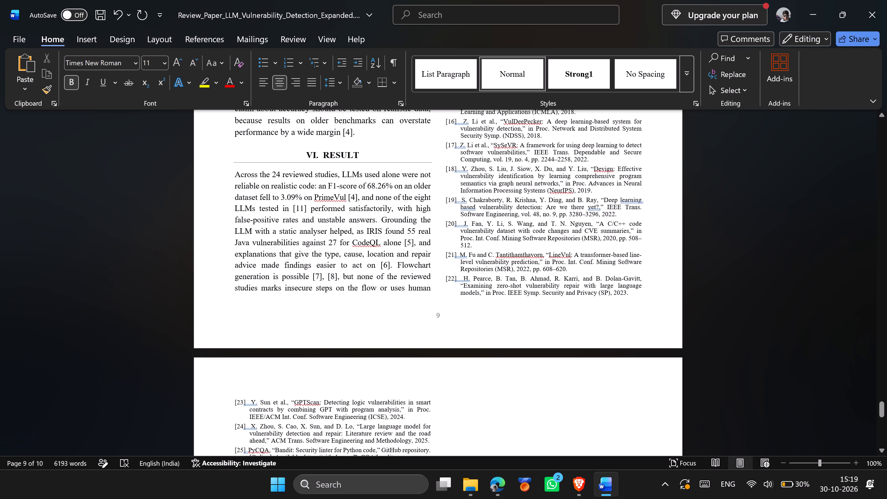
Left-align the RESULT heading above the results paragraph, keeping the rule beneath it.
click(308, 156)
key(BackSpace)
key(BackSpace)
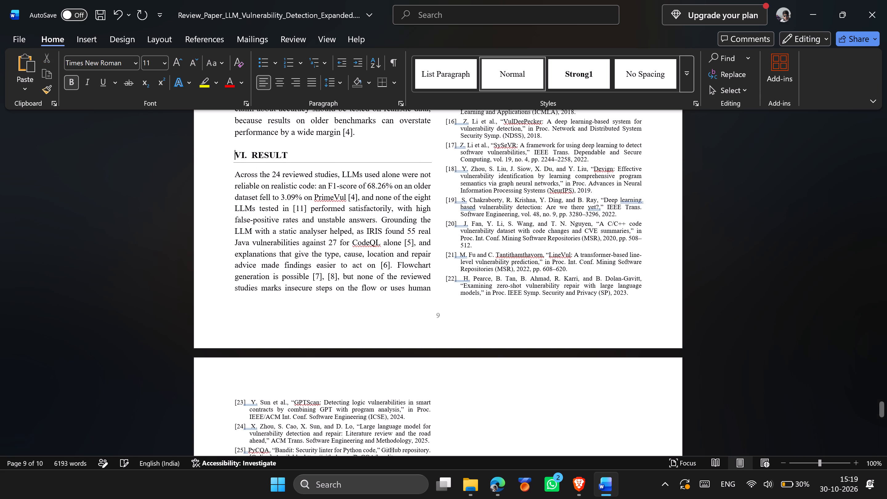
key(Return)
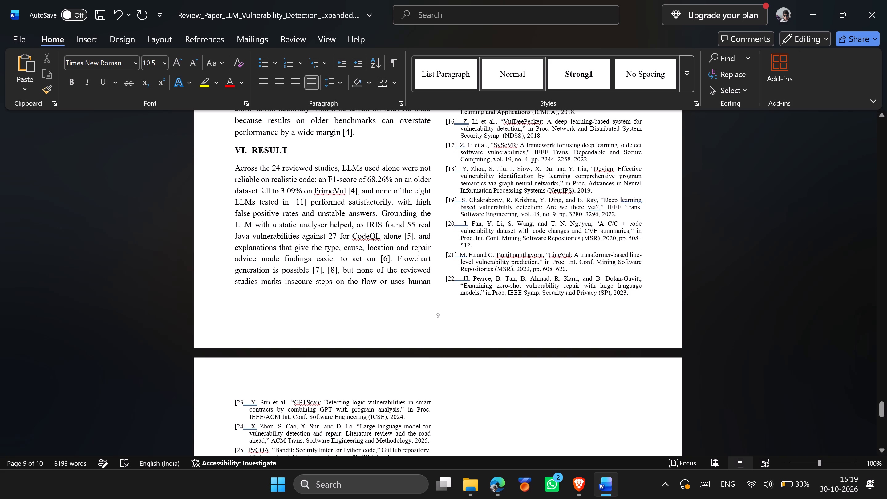
key(ctrl+z)
key(ctrl+z)
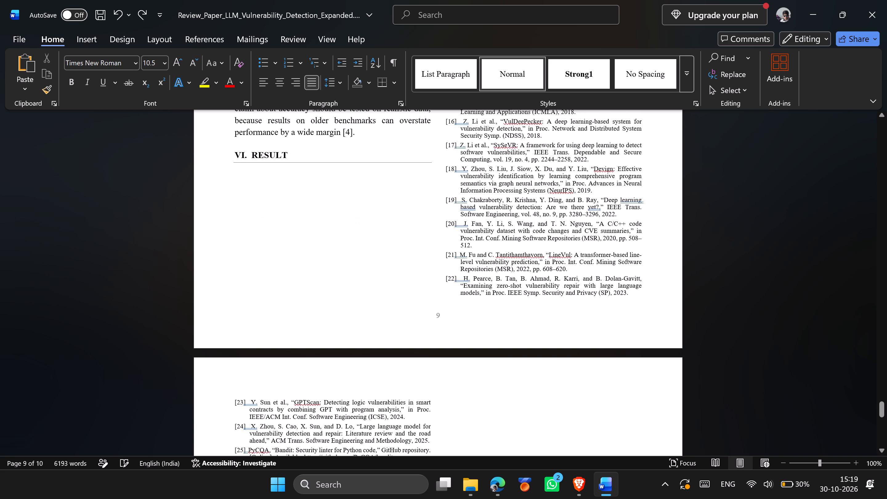
Check the preceding section numbering and renumber the RESULT heading as "VII".
scroll(345, 283, up, 6)
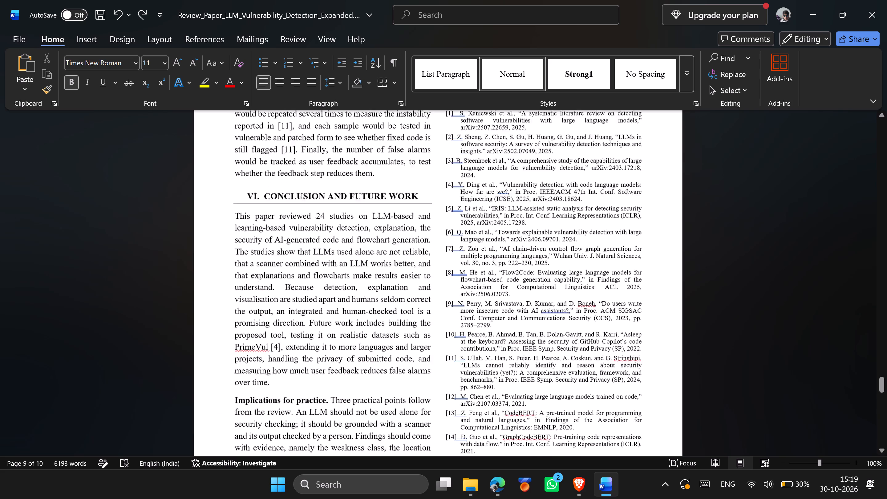
scroll(345, 283, up, 1)
scroll(345, 283, down, 2)
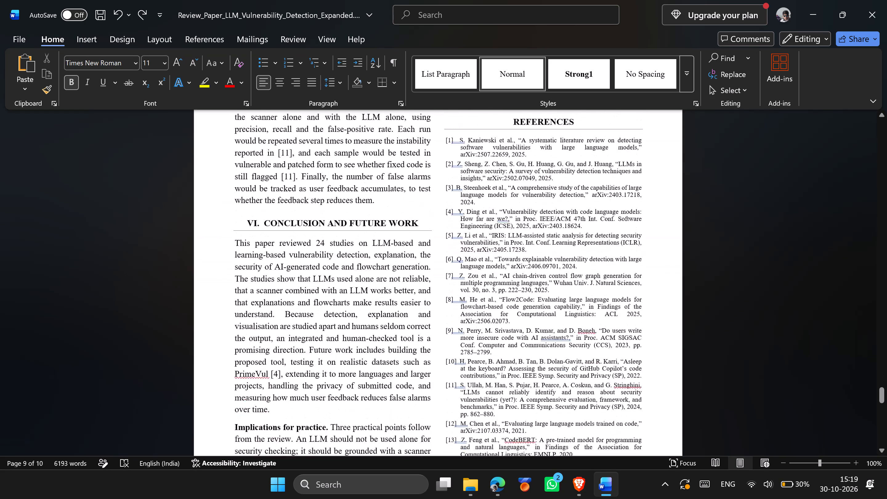
scroll(345, 283, down, 2)
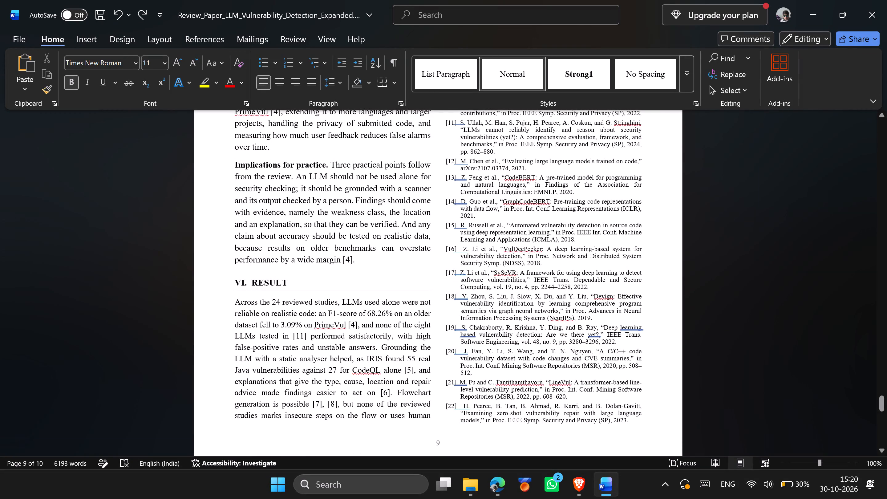
scroll(382, 401, down, 1)
scroll(382, 401, up, 2)
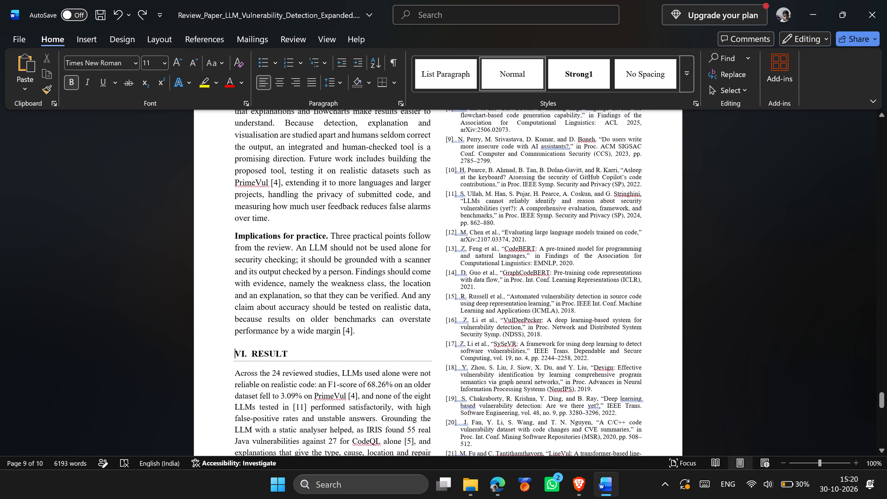
scroll(382, 401, up, 3)
scroll(382, 401, down, 1)
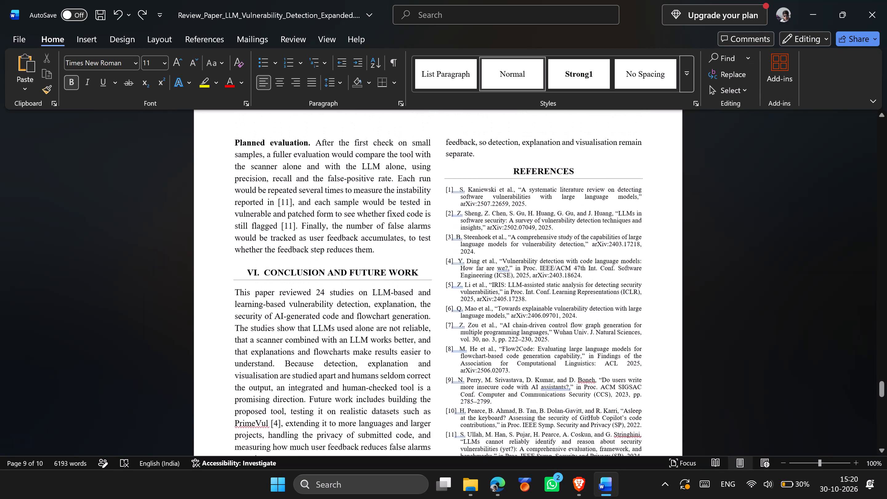
scroll(382, 401, down, 1)
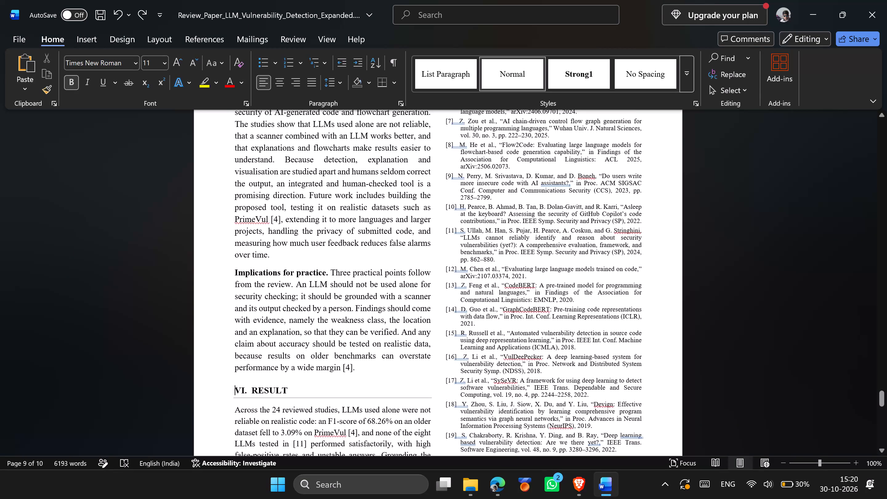
drag(244, 390, 236, 390)
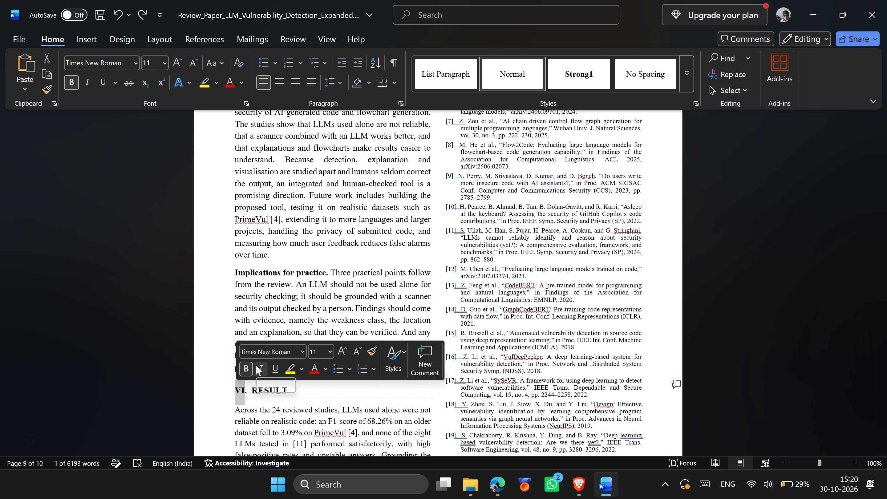
key(7)
key(BackSpace)
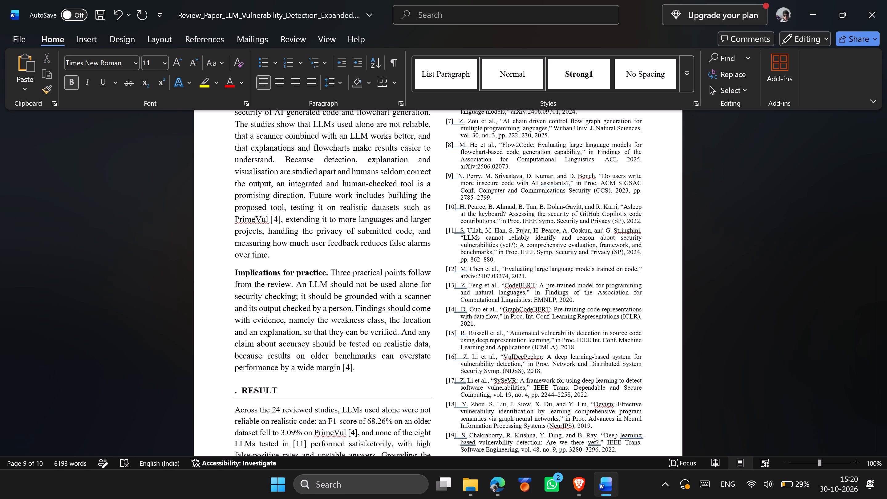
key(shift+v)
text(II)
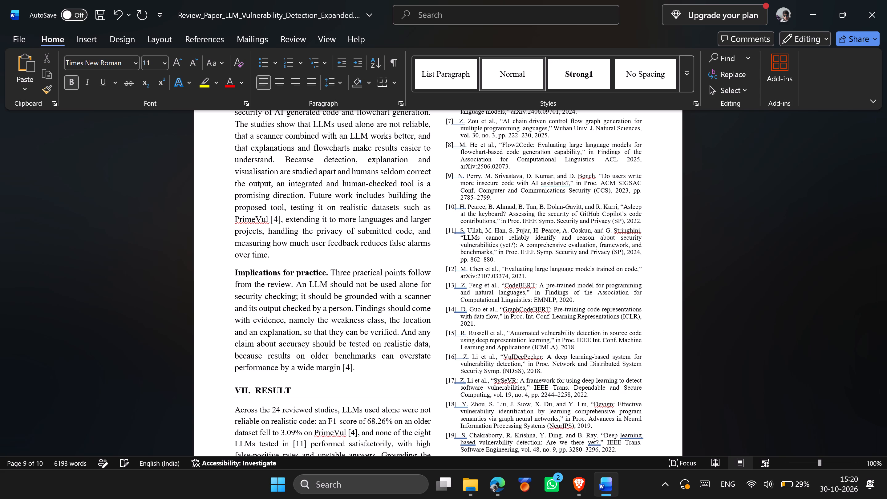
Left-align the "VI. CONCLUSION AND FUTURE WORK" heading to match the RESULT heading.
scroll(196, 355, up, 2)
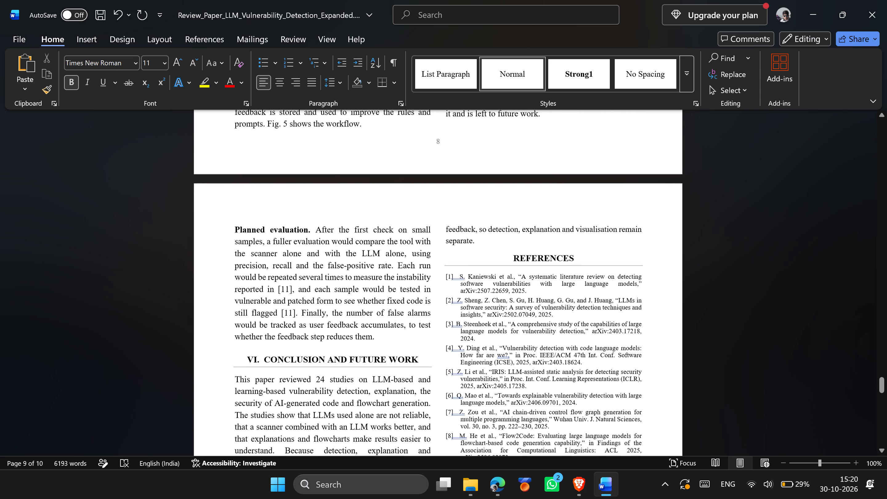
click(249, 359)
key(BackSpace)
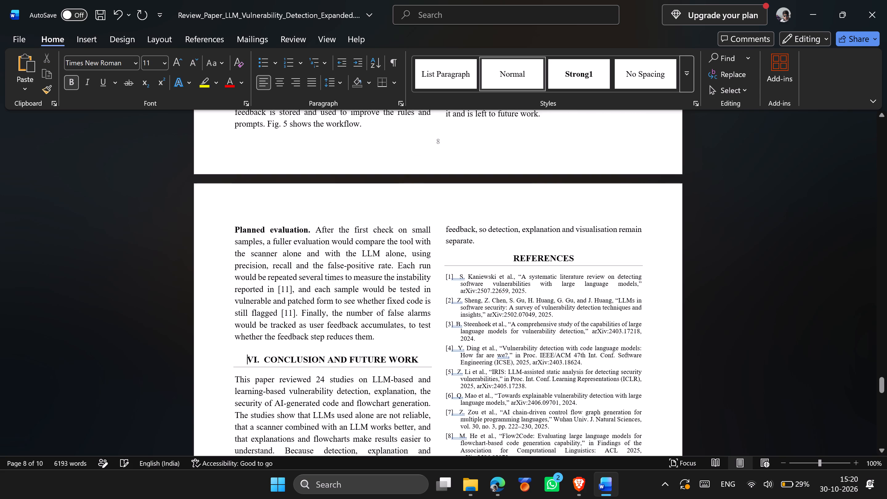
Look back through the earlier sections and left-align the "IV. DISCUSSION" heading.
scroll(249, 359, up, 3)
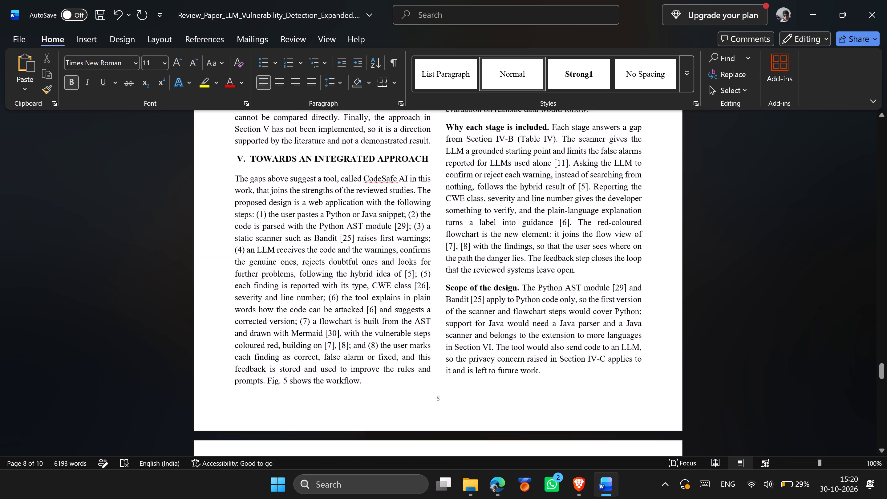
scroll(249, 359, up, 2)
scroll(250, 305, up, 2)
scroll(250, 305, down, 1)
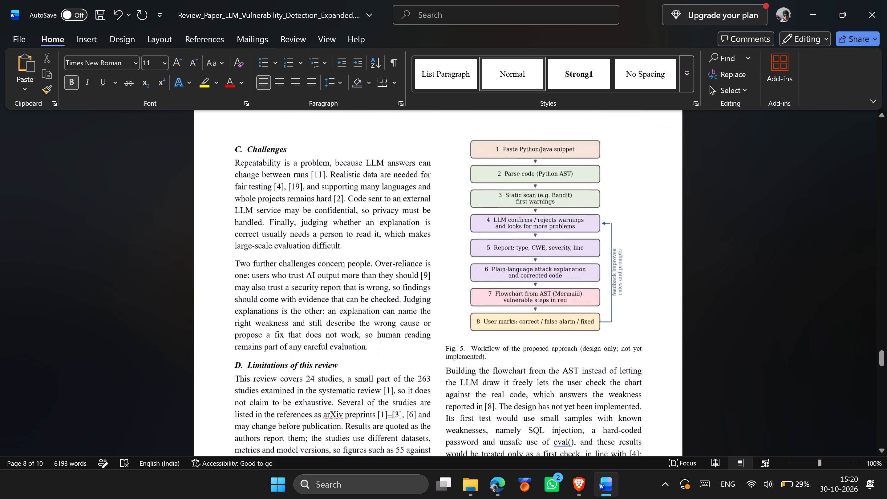
scroll(250, 305, down, 1)
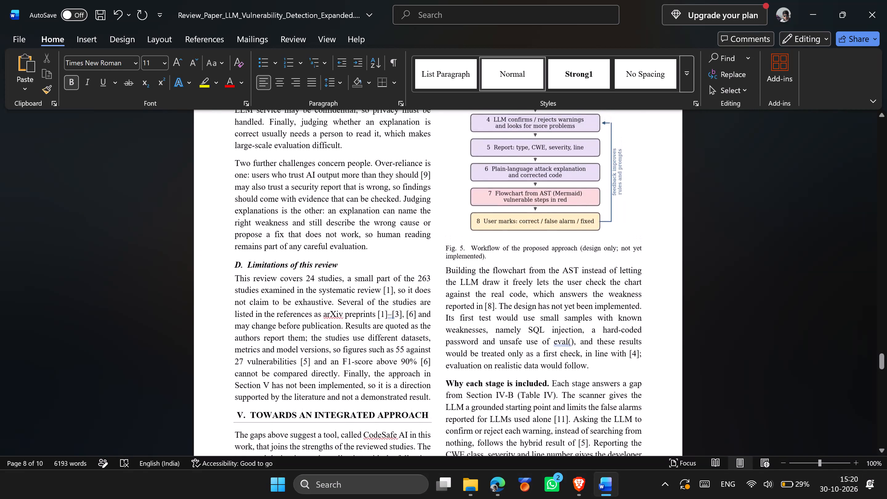
scroll(250, 305, up, 2)
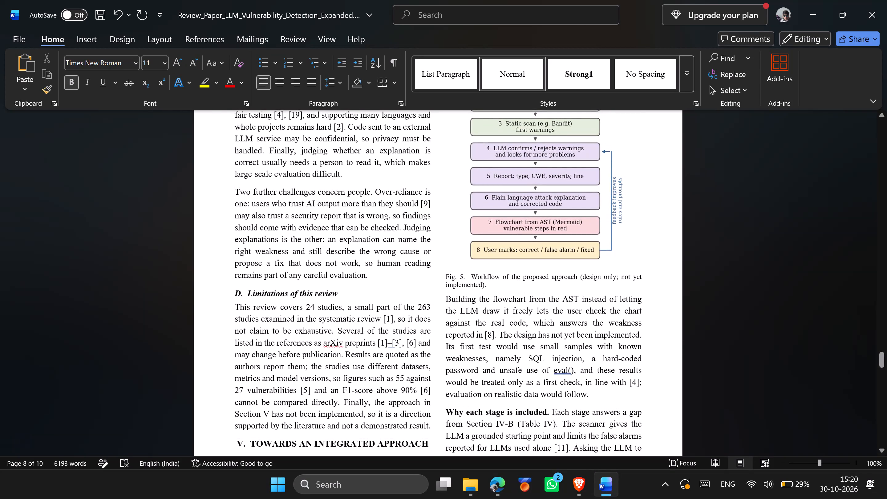
scroll(250, 305, up, 3)
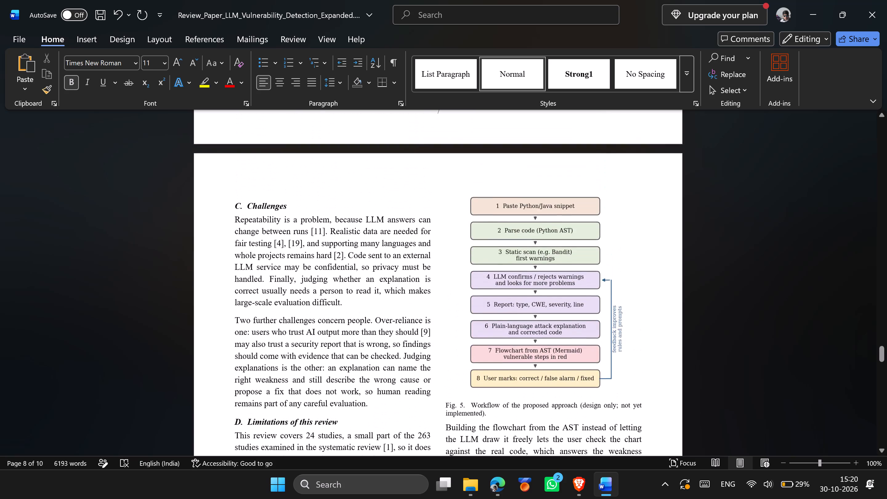
scroll(250, 305, up, 6)
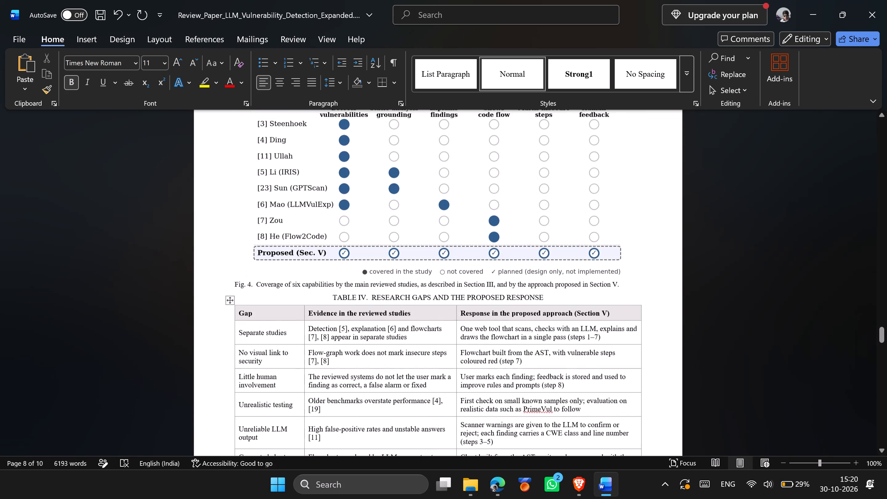
scroll(250, 305, up, 4)
scroll(250, 305, right, 1)
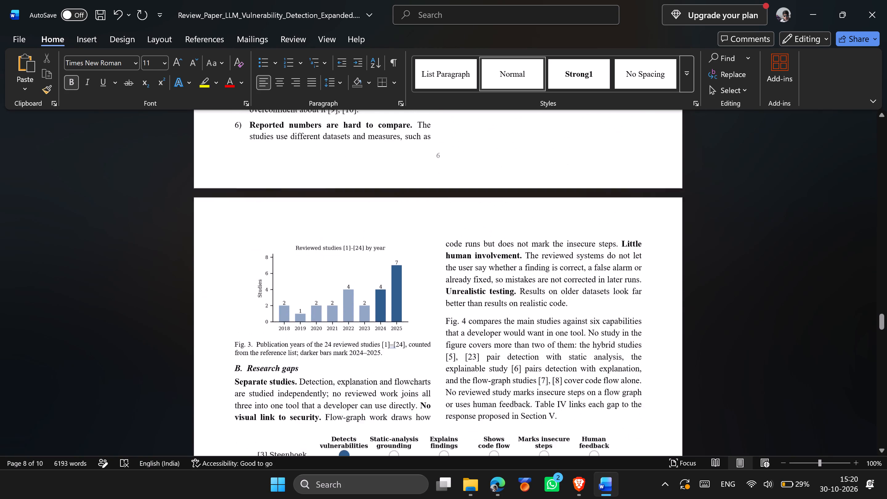
scroll(250, 305, right, 1)
scroll(250, 305, up, 3)
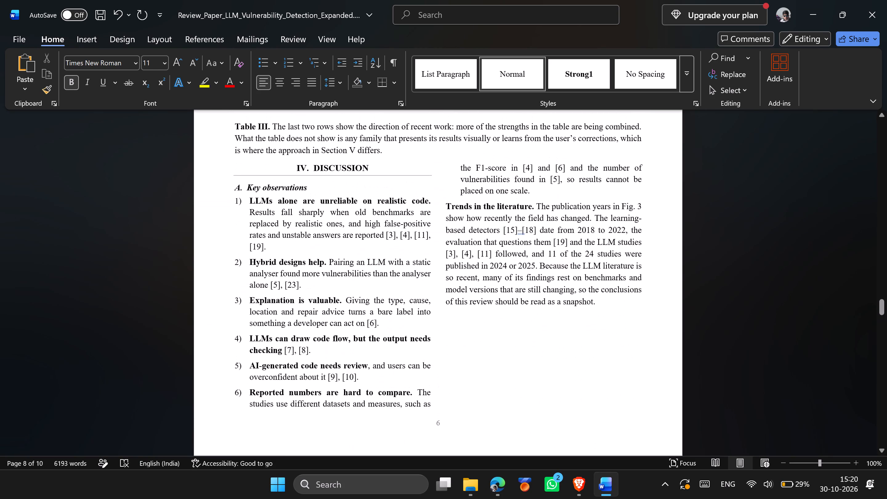
scroll(250, 305, up, 1)
click(293, 261)
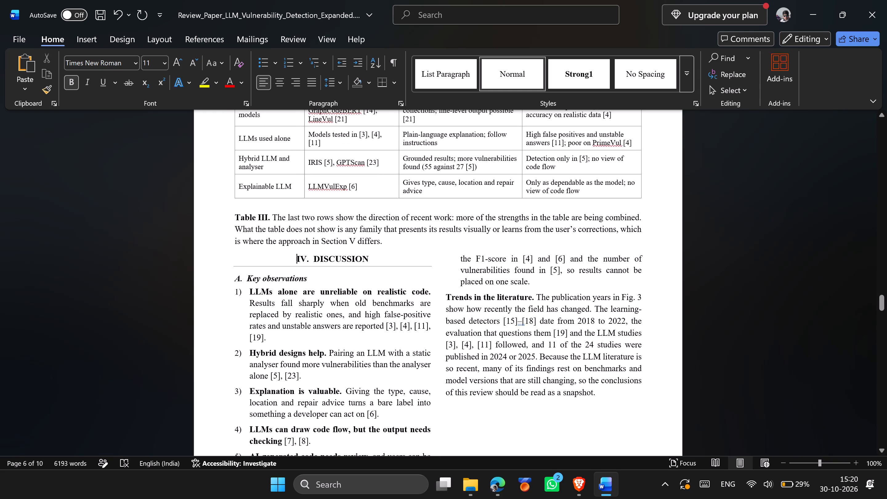
key(BackSpace)
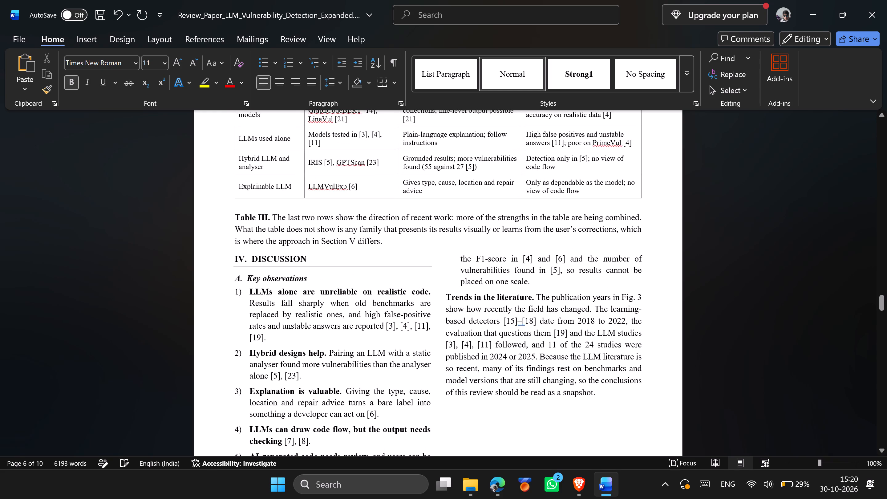
scroll(316, 269, up, 2)
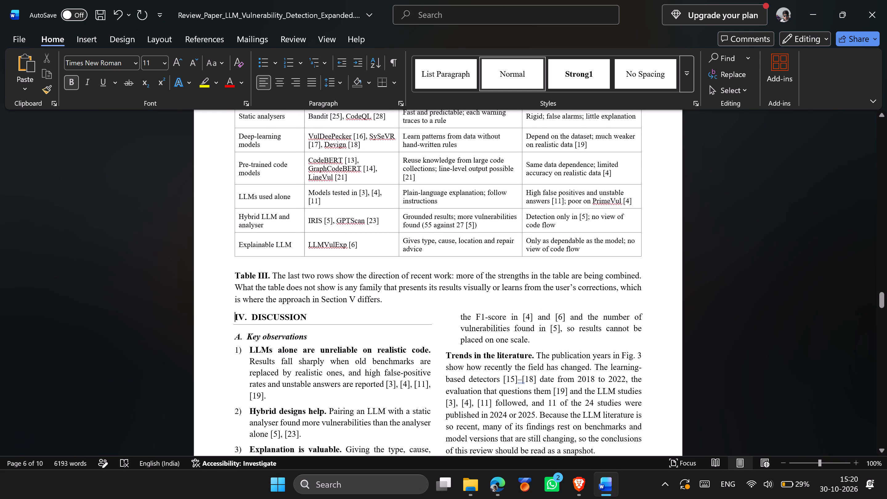
Change the "Table 1:" label of the paragraph below the studies comparison table to "Table I:".
scroll(316, 269, up, 3)
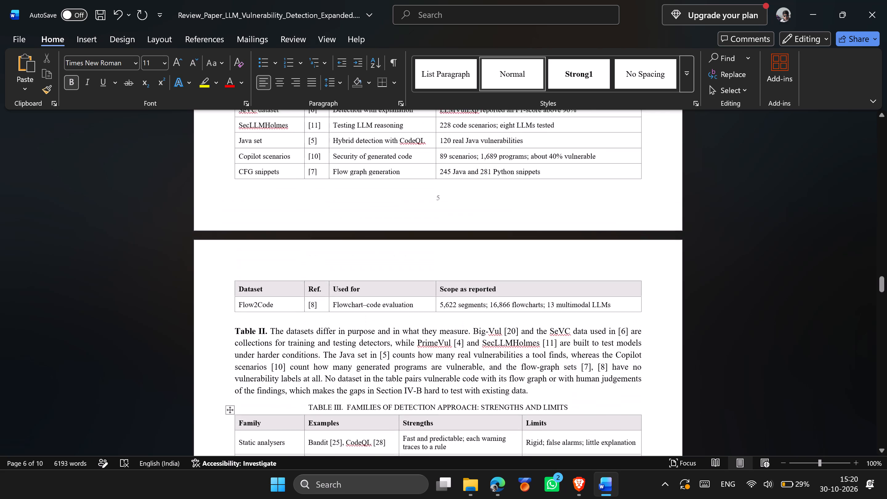
scroll(316, 269, up, 3)
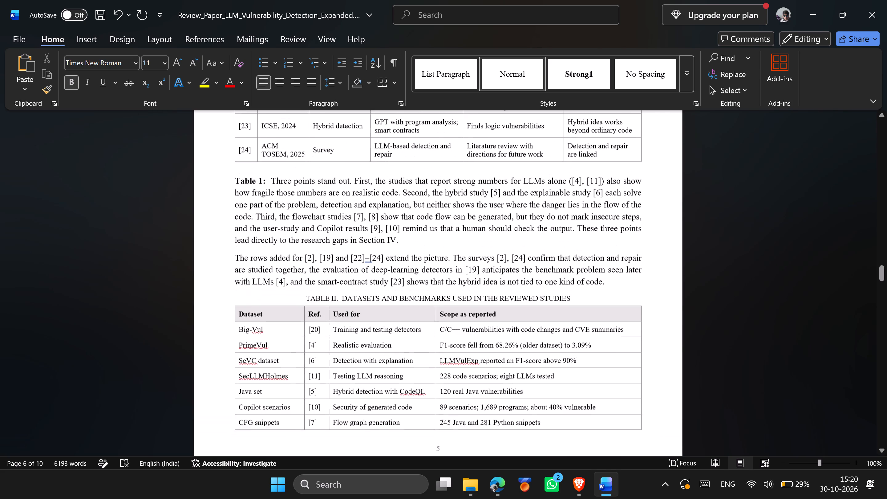
click(260, 185)
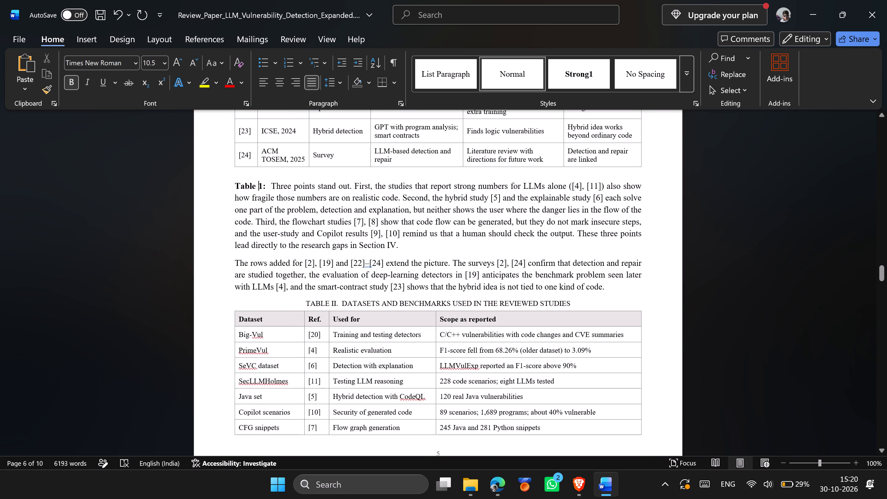
click(263, 185)
key(BackSpace)
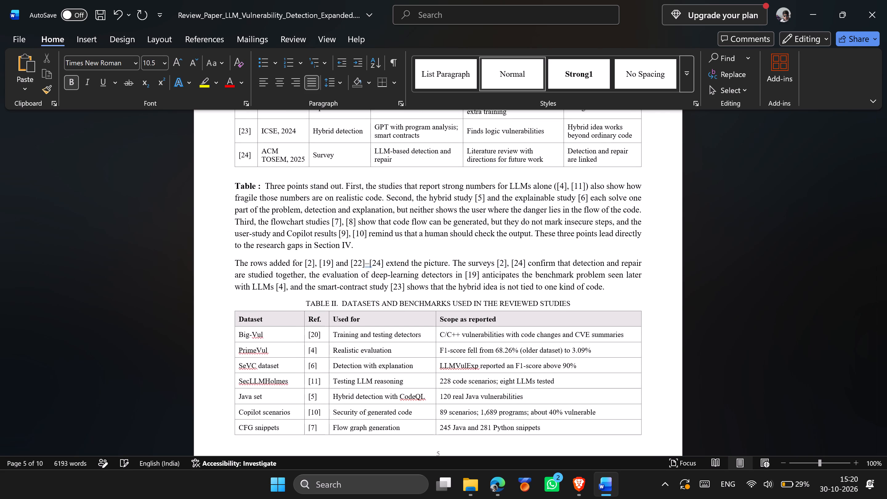
key(shift+i)
Look back through the earlier sections up to the title page, examining the section headings and numbering.
scroll(287, 193, up, 2)
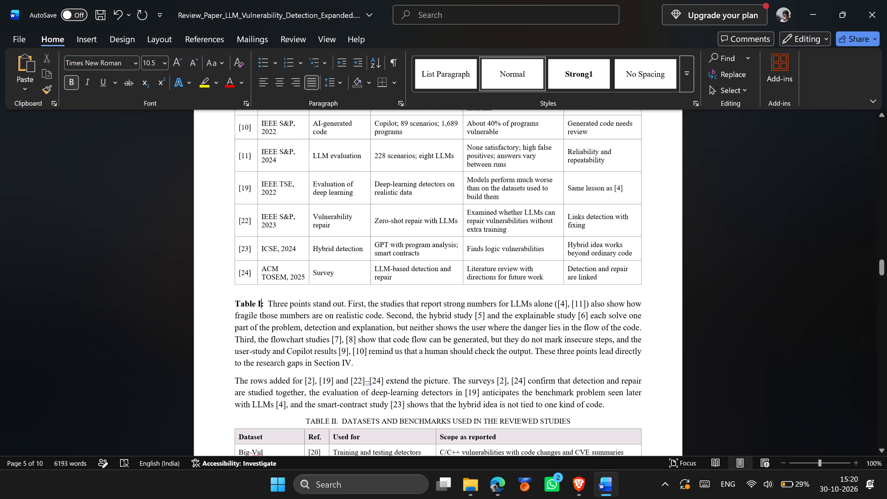
scroll(287, 193, up, 4)
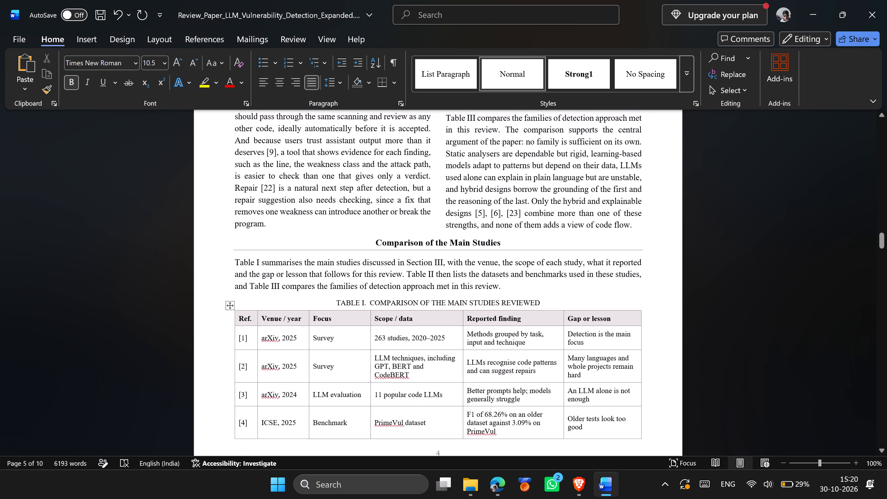
scroll(287, 193, up, 5)
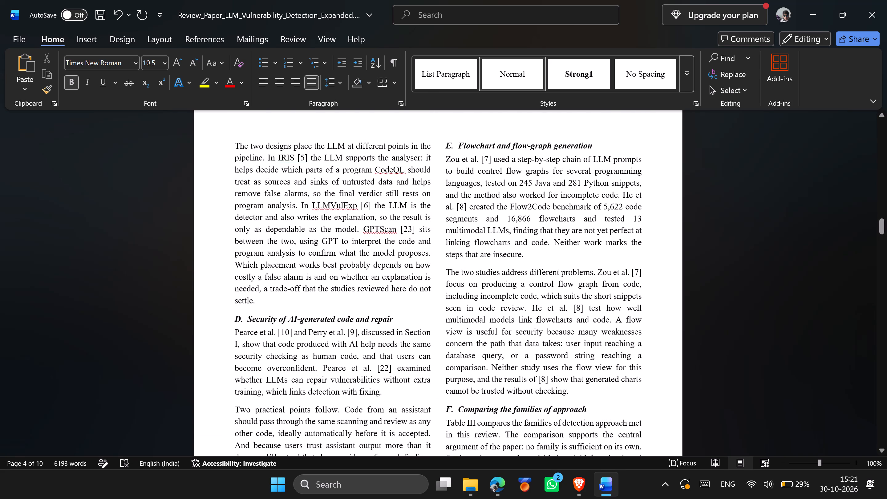
scroll(287, 193, up, 2)
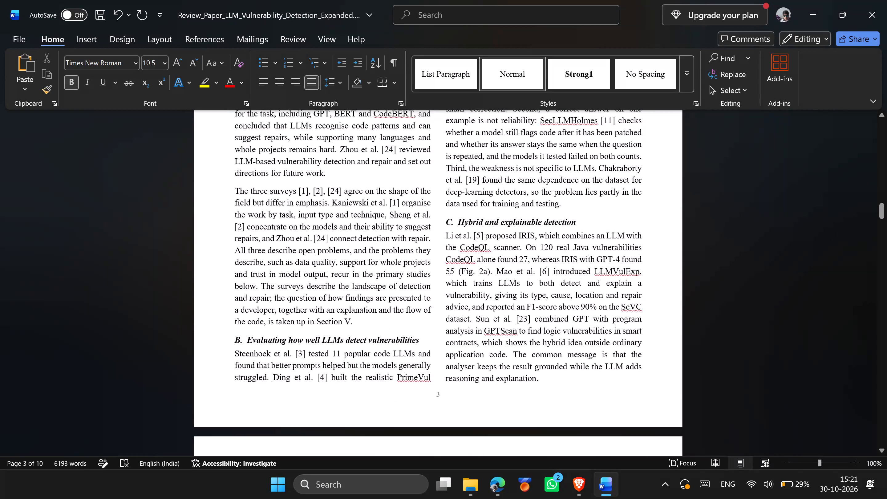
scroll(287, 193, up, 4)
scroll(287, 193, down, 1)
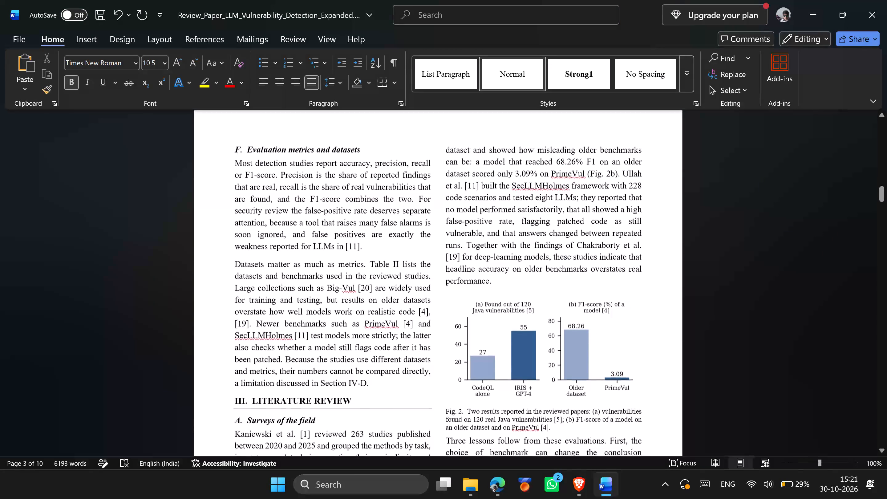
scroll(287, 193, down, 1)
scroll(287, 193, up, 2)
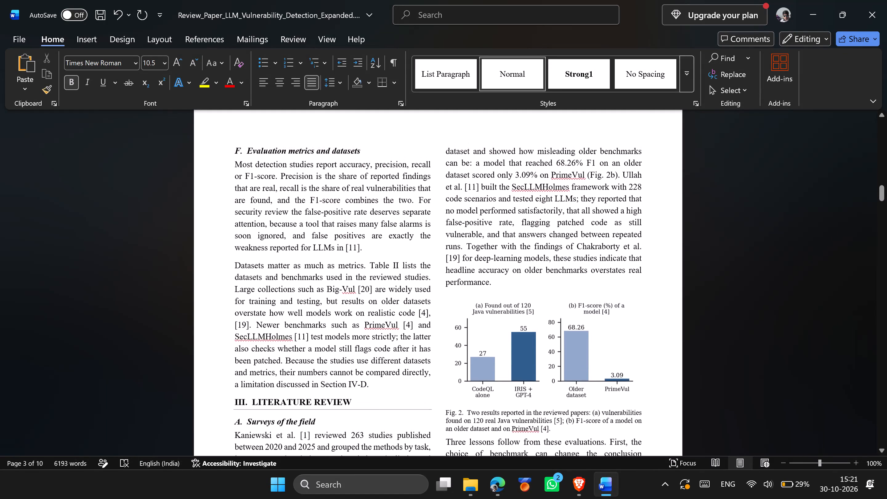
scroll(287, 193, up, 3)
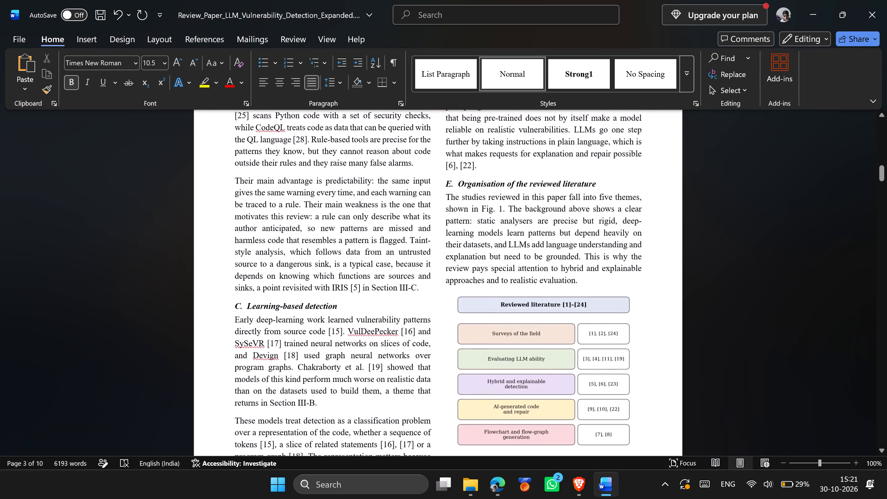
scroll(287, 193, up, 3)
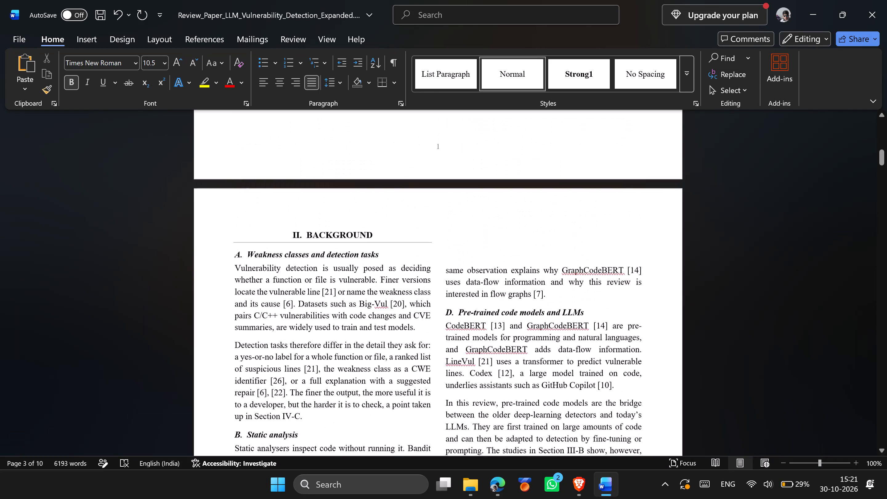
scroll(287, 193, up, 4)
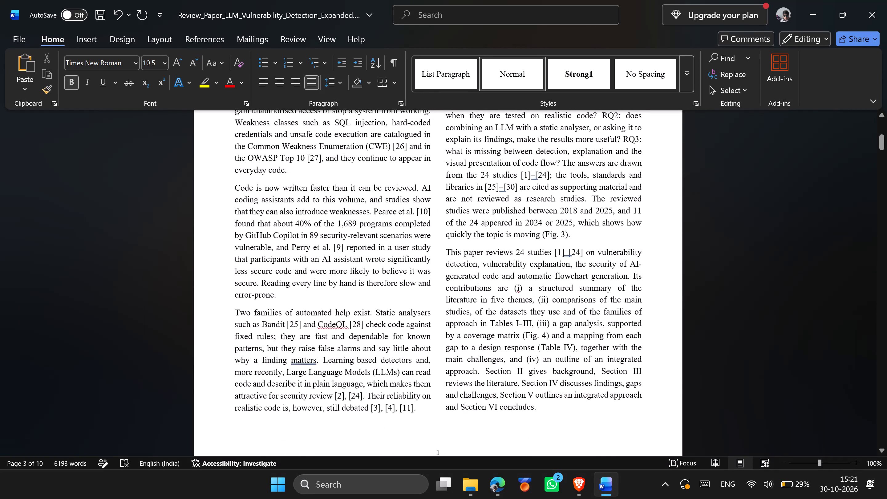
scroll(287, 193, up, 3)
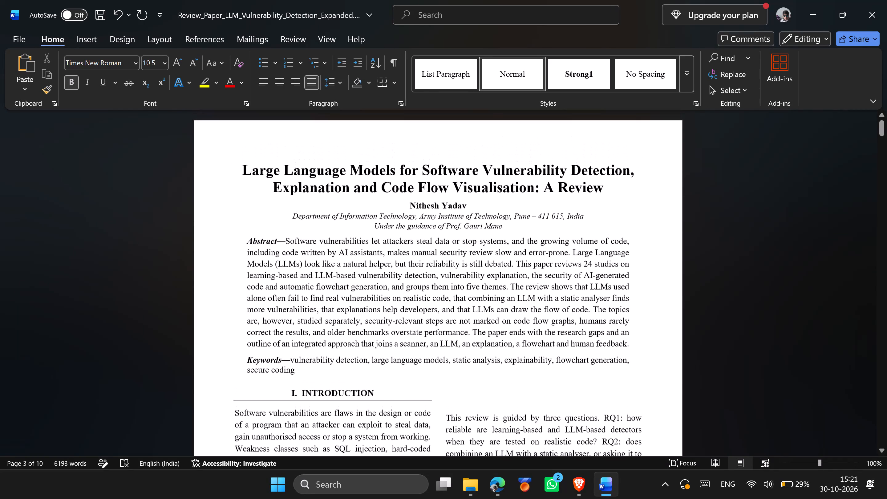
Review the closing pages, examining the conclusion, the RESULT section and the references.
scroll(287, 193, down, 20)
scroll(287, 193, up, 3)
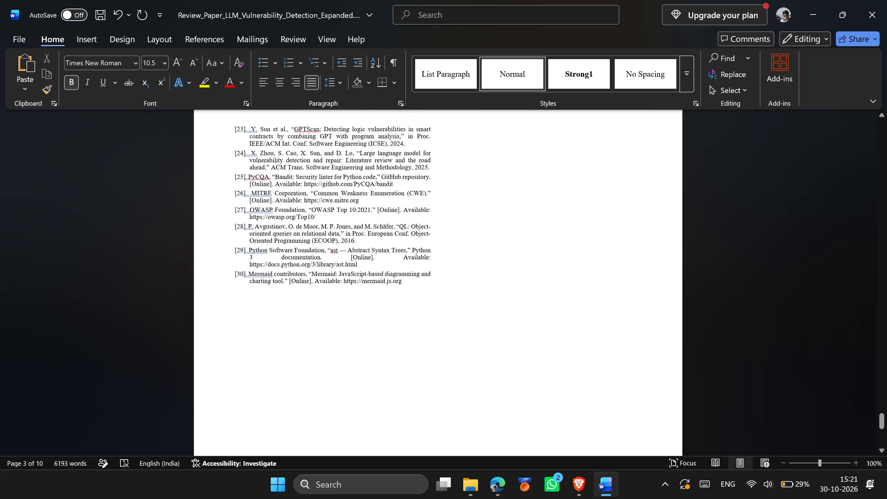
scroll(287, 193, up, 5)
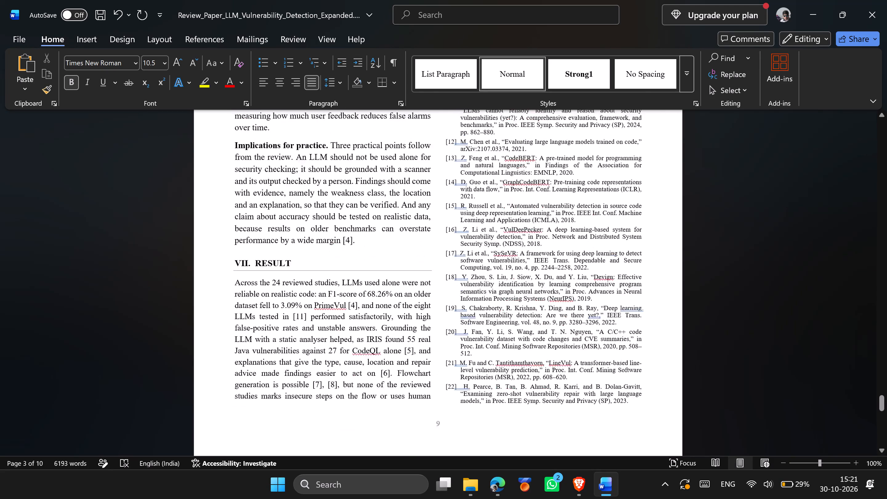
scroll(287, 193, up, 3)
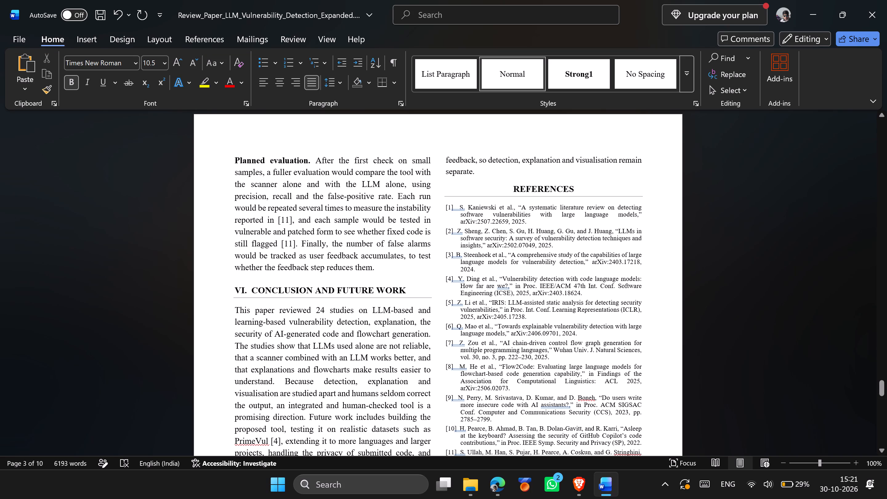
scroll(329, 340, down, 10)
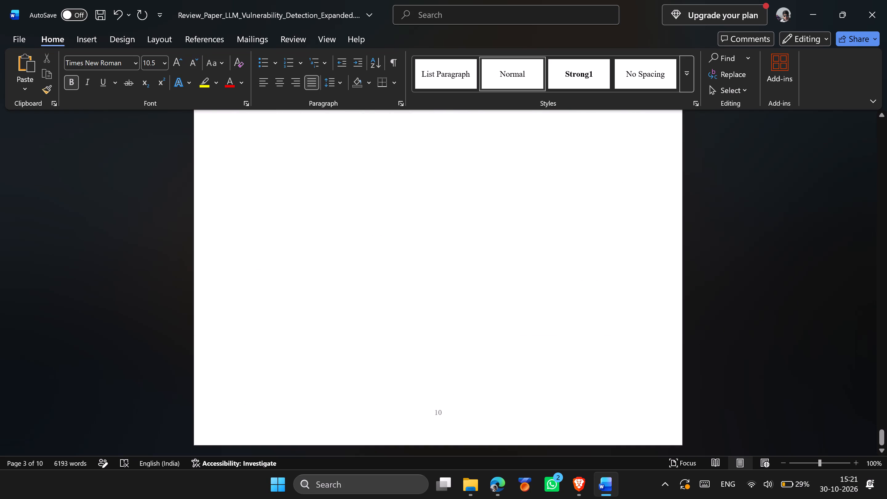
Save the review paper.
click(98, 10)
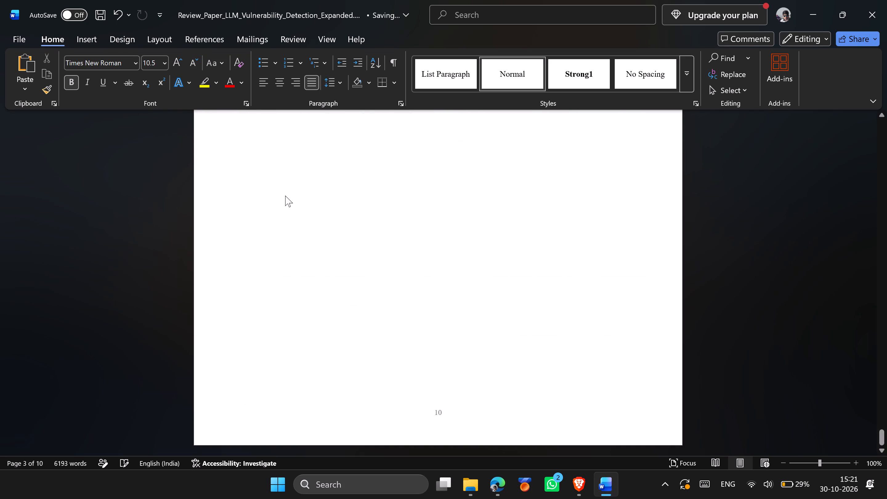
Delete the "Under the guidance of" line below the affiliation on the title page.
scroll(288, 199, up, 20)
scroll(288, 199, up, 4)
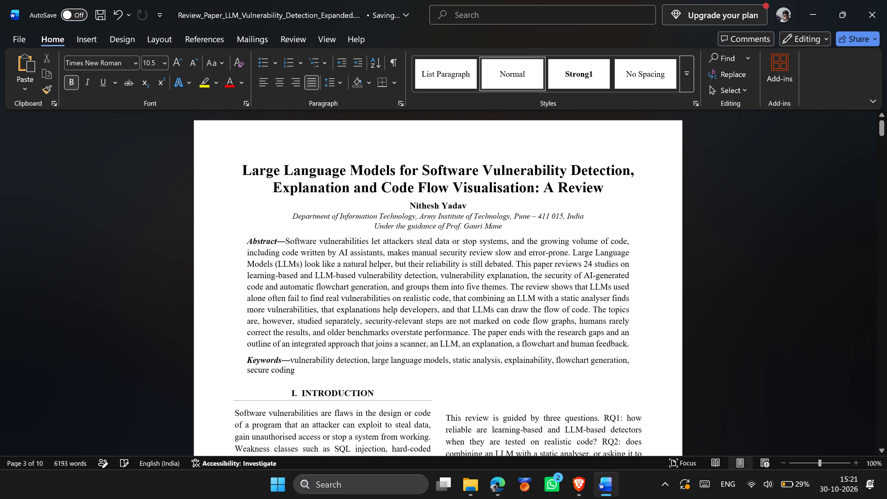
click(407, 206)
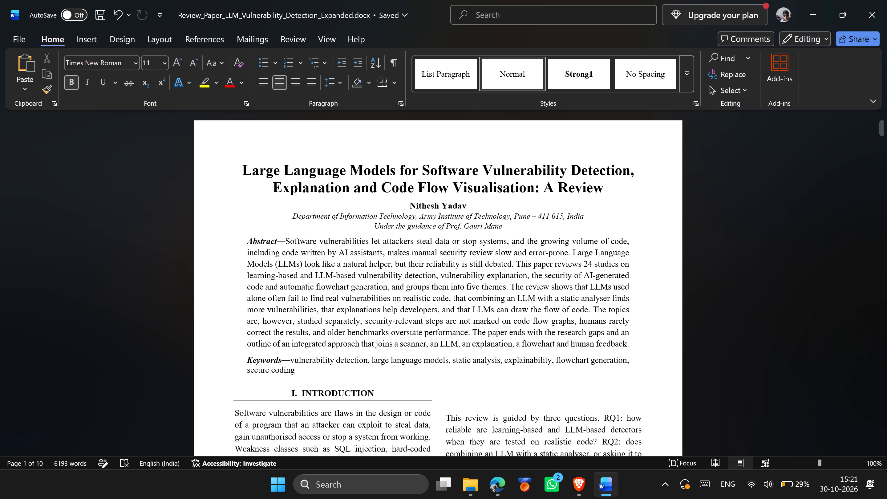
drag(404, 208, 471, 222)
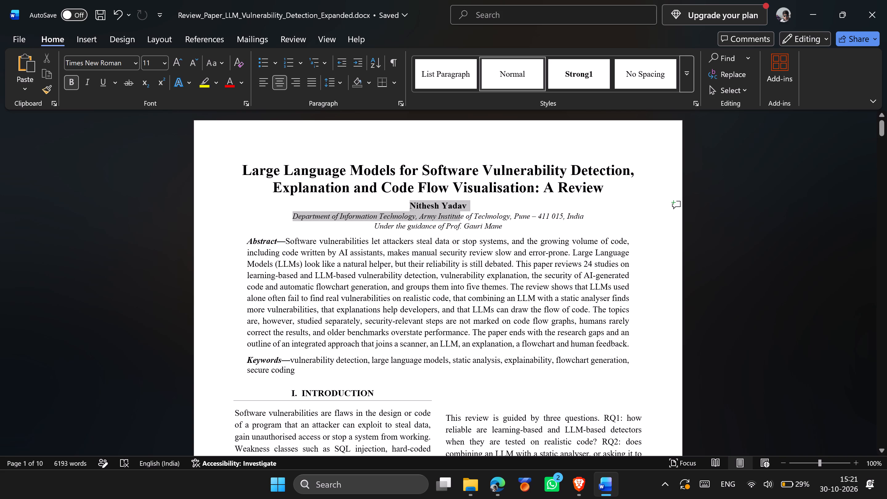
drag(471, 222, 501, 230)
click(501, 230)
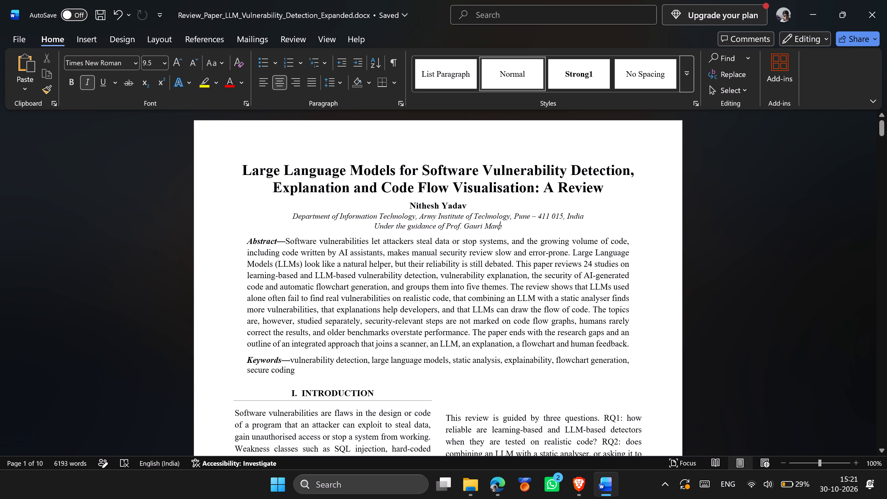
drag(505, 228, 374, 231)
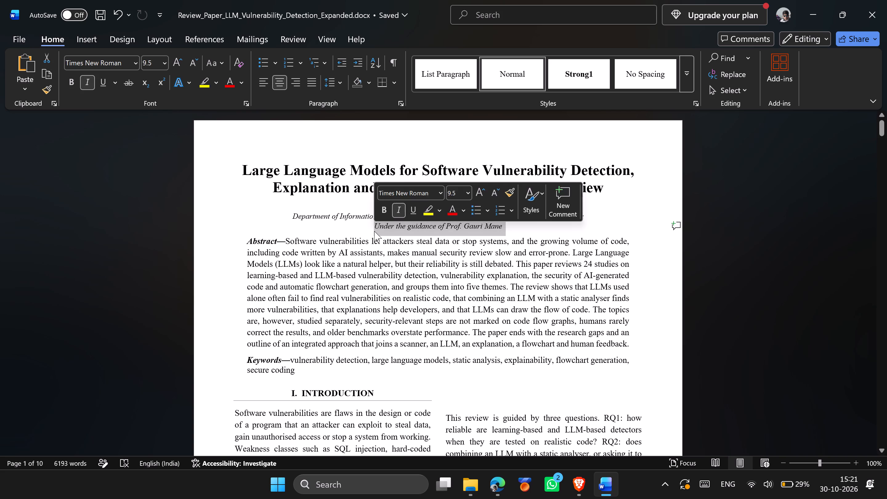
key(BackSpace)
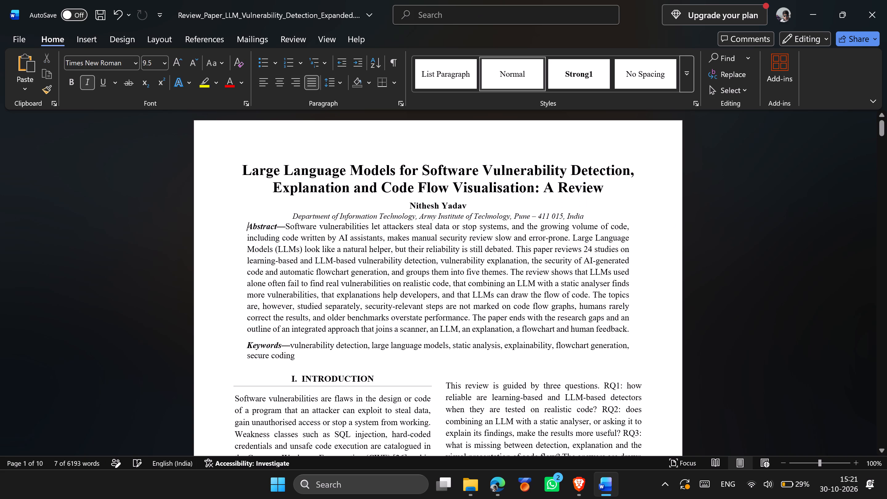
Insert three blank lines between the affiliation line and the abstract.
key(Return)
key(Return)
key(Return)
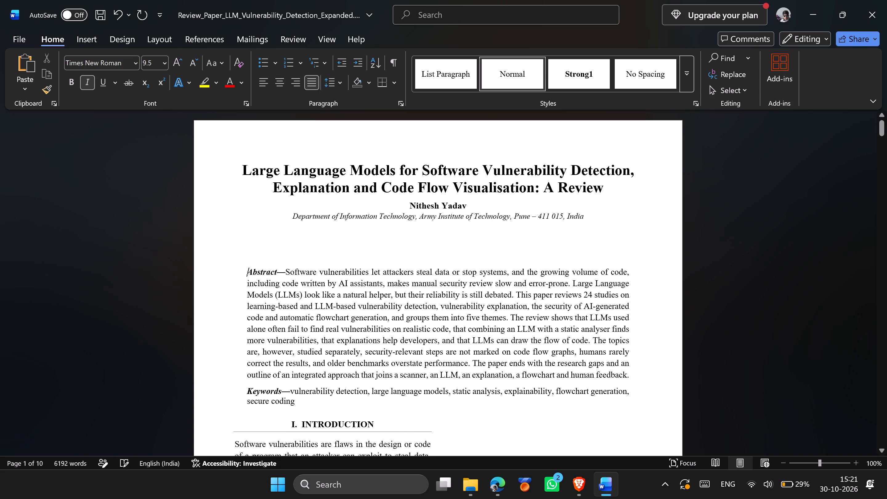
Split the affiliation into two lines, starting the second with "Army Institute of Technology".
click(419, 217)
key(Return)
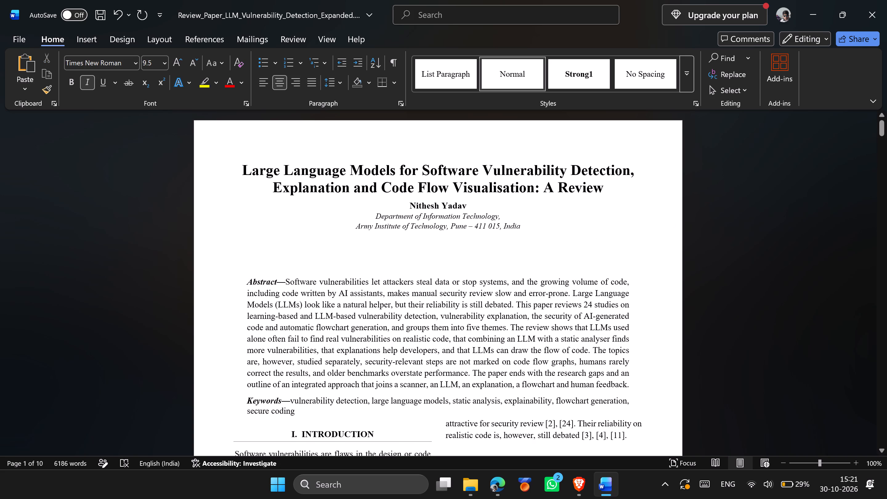
Keep the author name and affiliation lines centred and shift the block toward the right side of the page with six indent increases.
drag(409, 205, 530, 227)
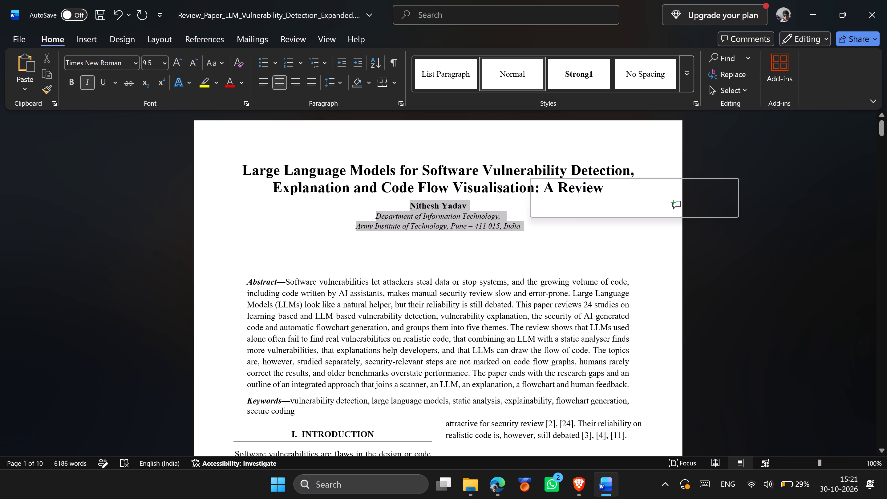
click(296, 82)
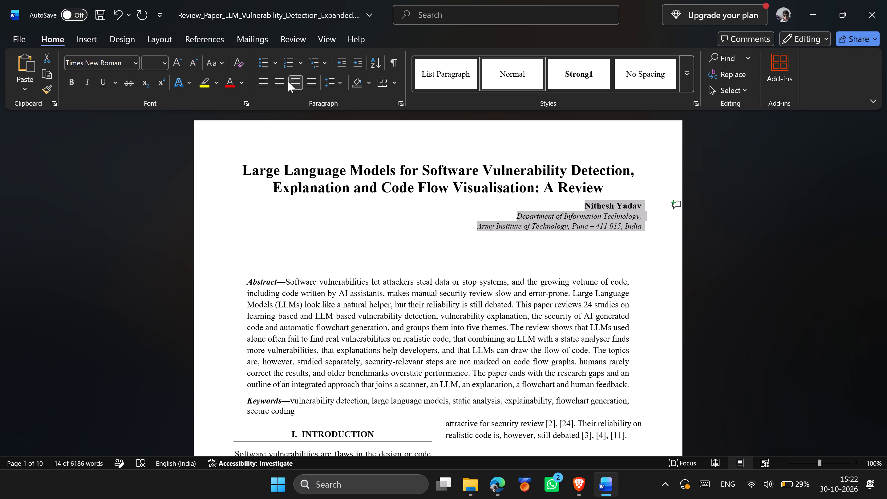
click(280, 82)
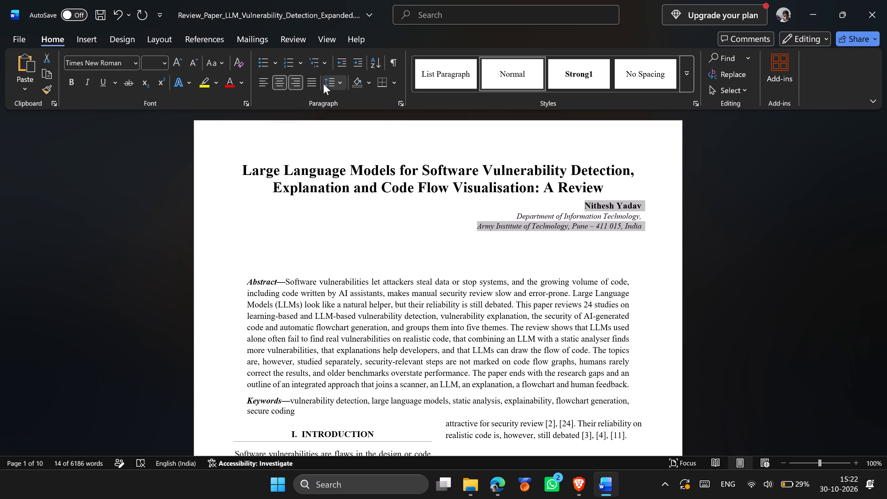
click(361, 67)
triple_click(361, 67)
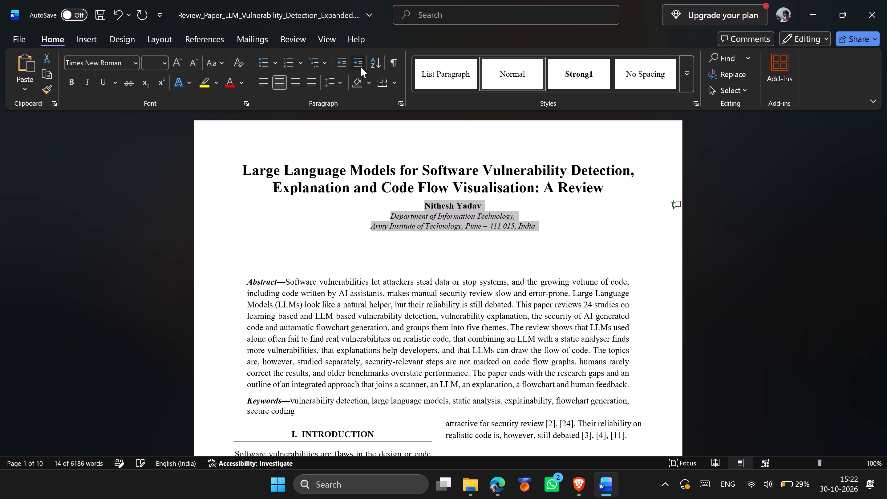
double_click(361, 67)
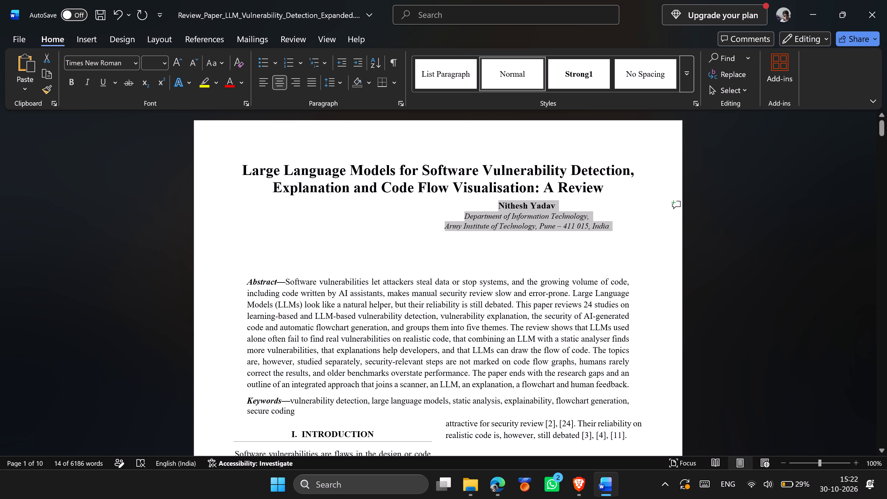
click(298, 226)
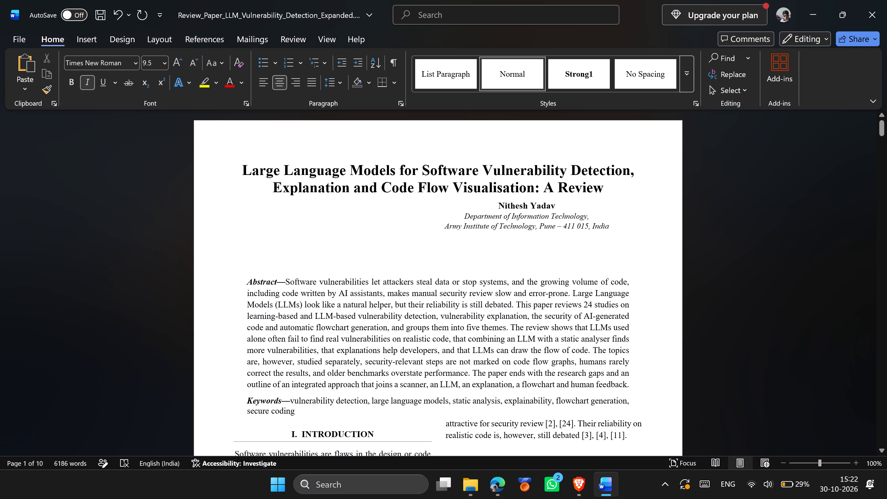
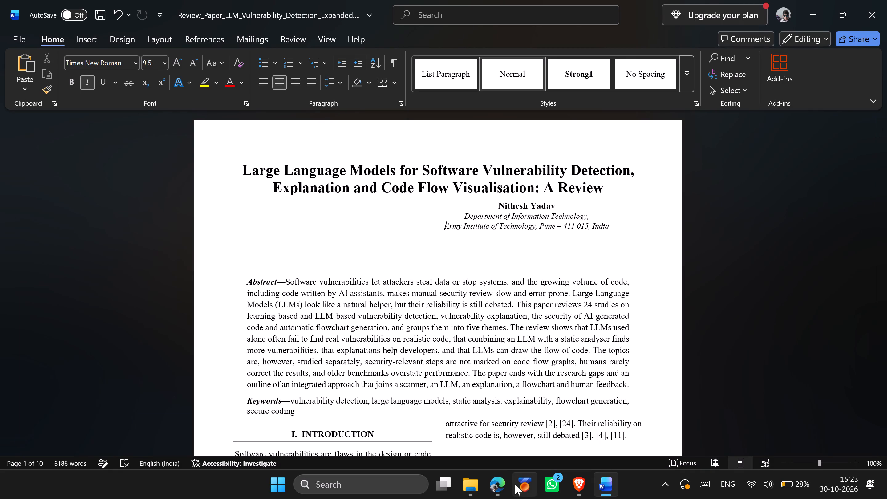
Close the extra Edge window showing the Google sign-in page, keeping the plagiarism checker window open.
click(495, 486)
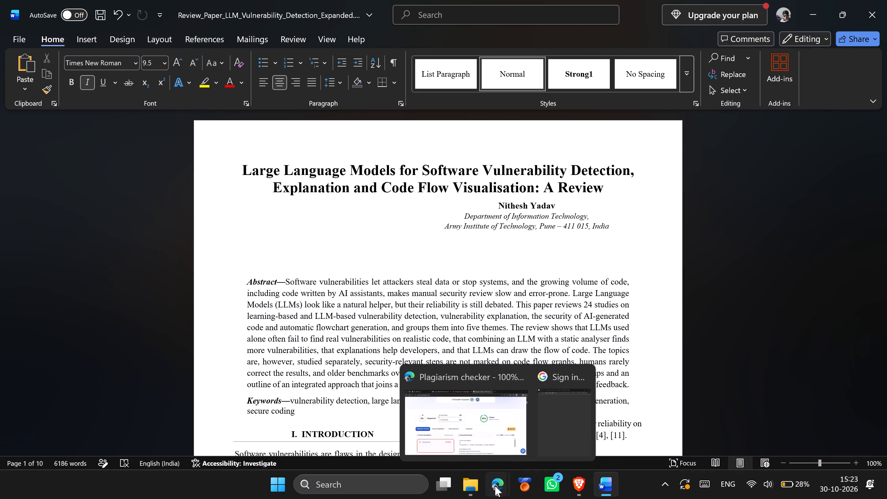
click(581, 381)
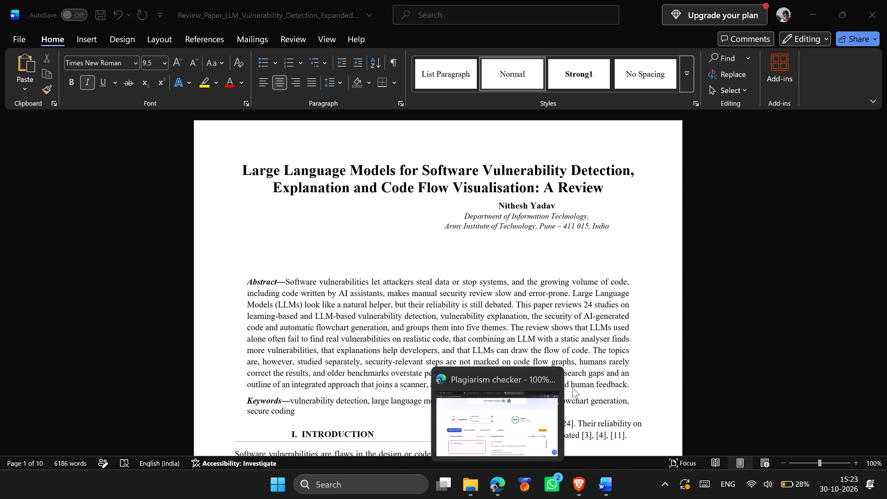
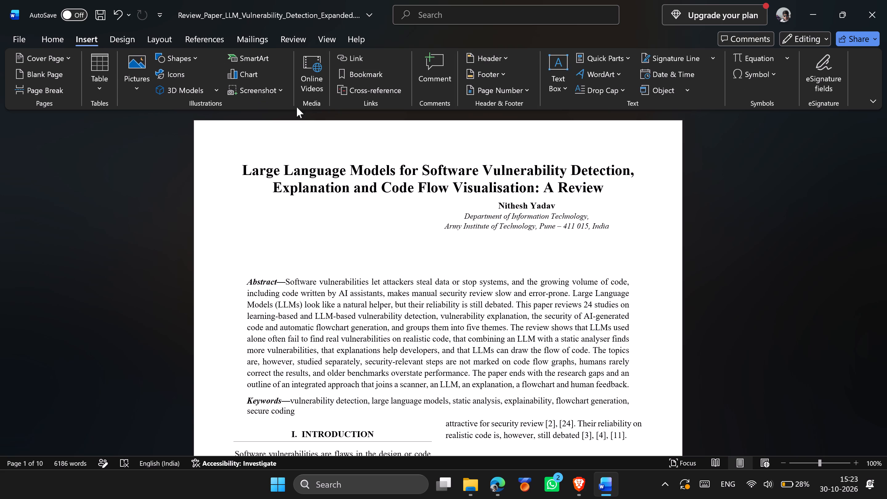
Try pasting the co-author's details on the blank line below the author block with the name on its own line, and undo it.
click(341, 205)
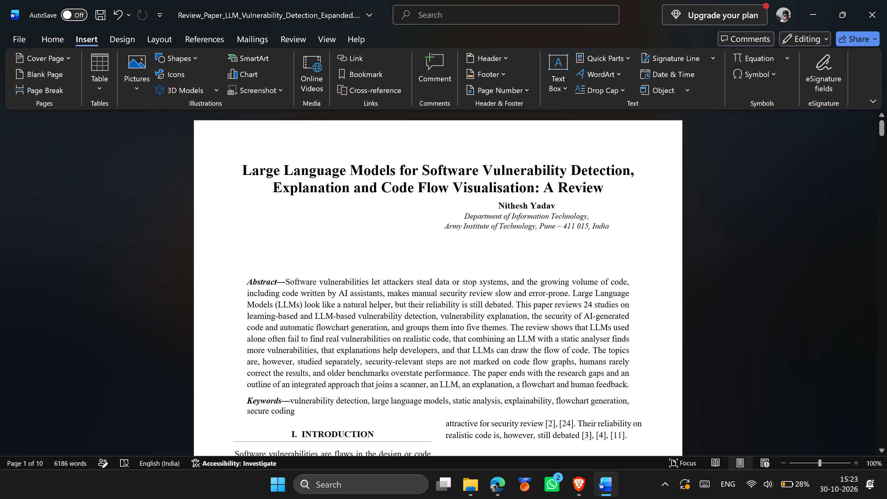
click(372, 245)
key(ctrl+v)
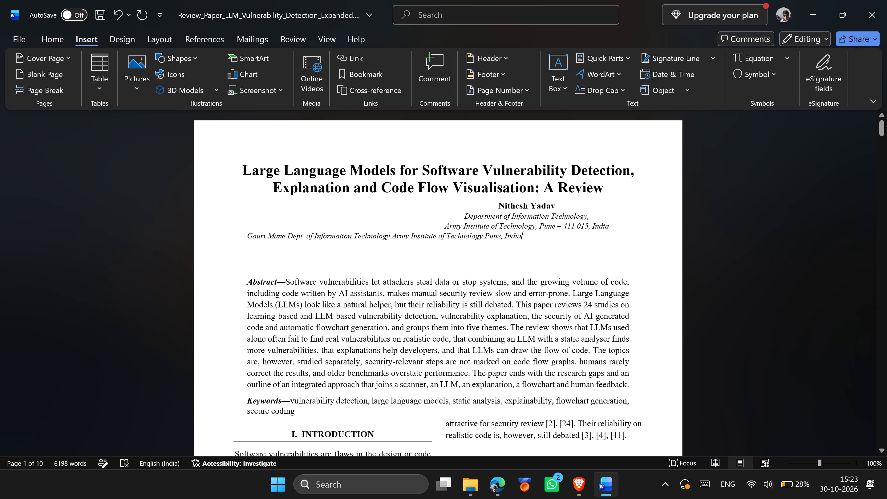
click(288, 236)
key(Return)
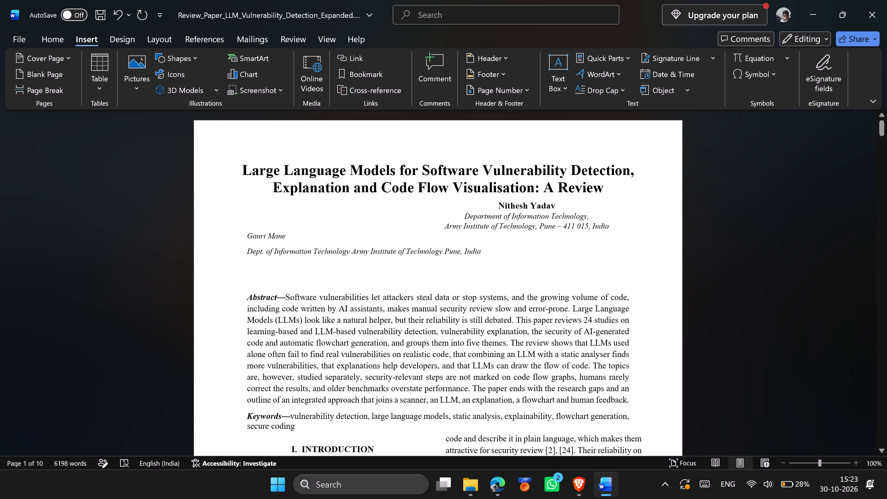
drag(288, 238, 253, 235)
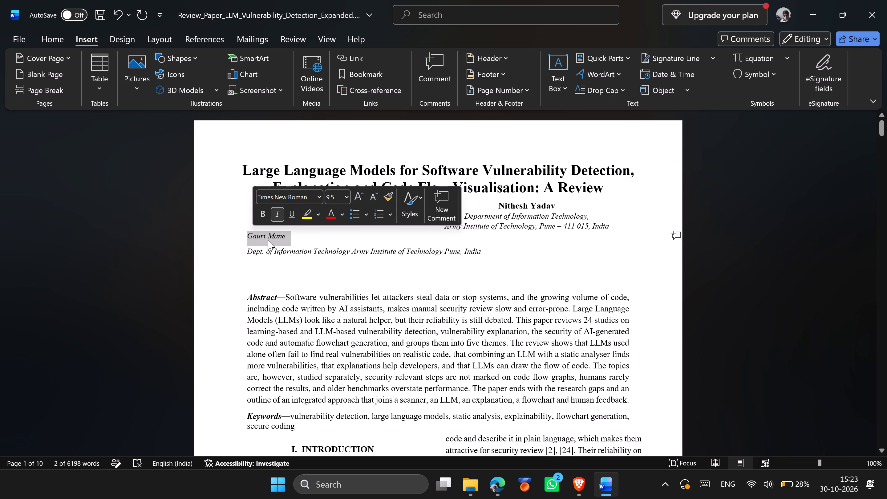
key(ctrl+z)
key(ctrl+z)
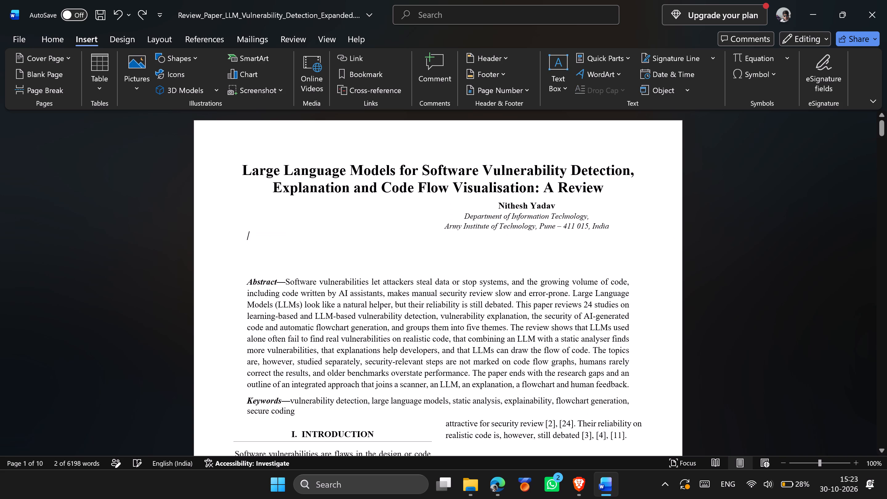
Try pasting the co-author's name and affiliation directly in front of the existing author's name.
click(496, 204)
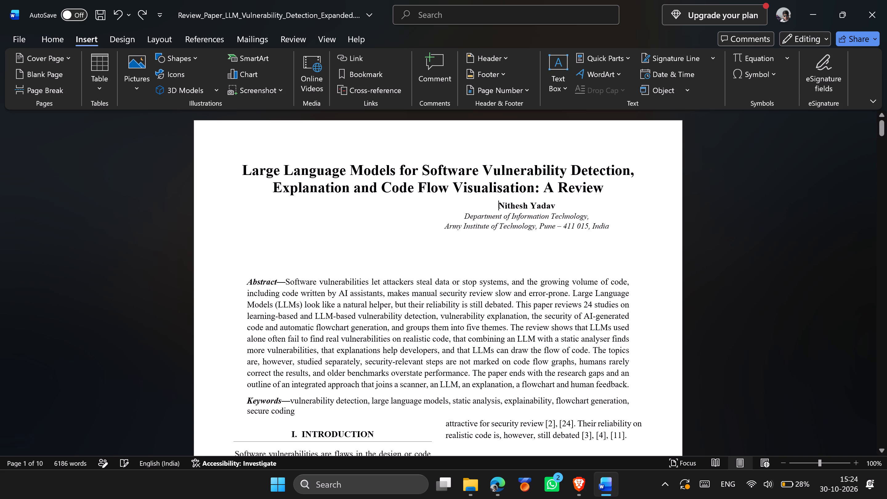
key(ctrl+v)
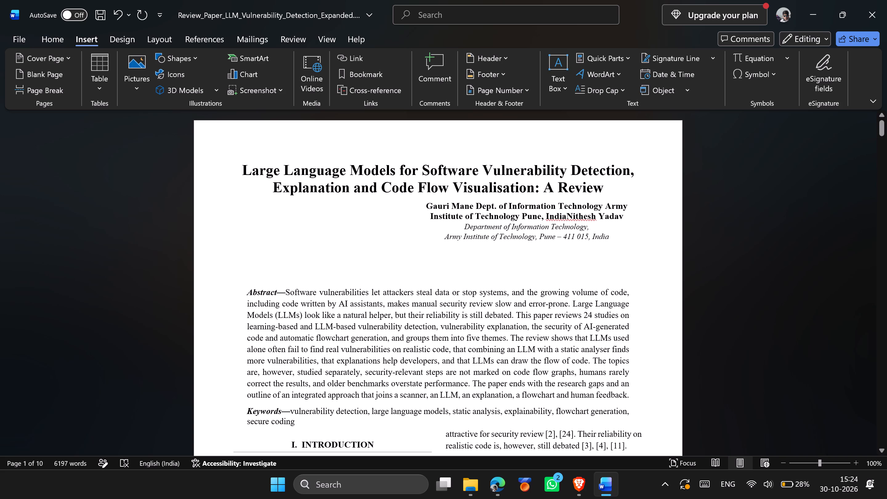
Delete the whole author block, names and affiliations, between the paper title and the abstract.
drag(424, 208, 598, 247)
key(BackSpace)
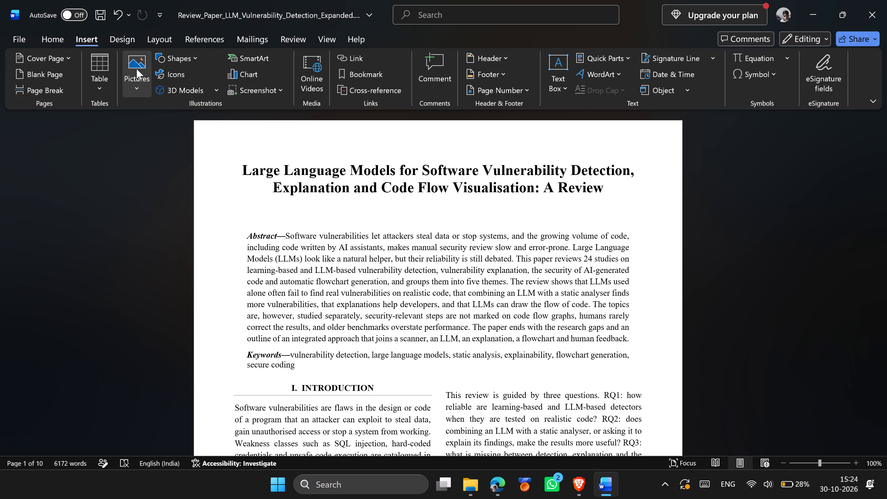
Insert a table with two columns and one row under the paper title and make its row taller.
click(100, 79)
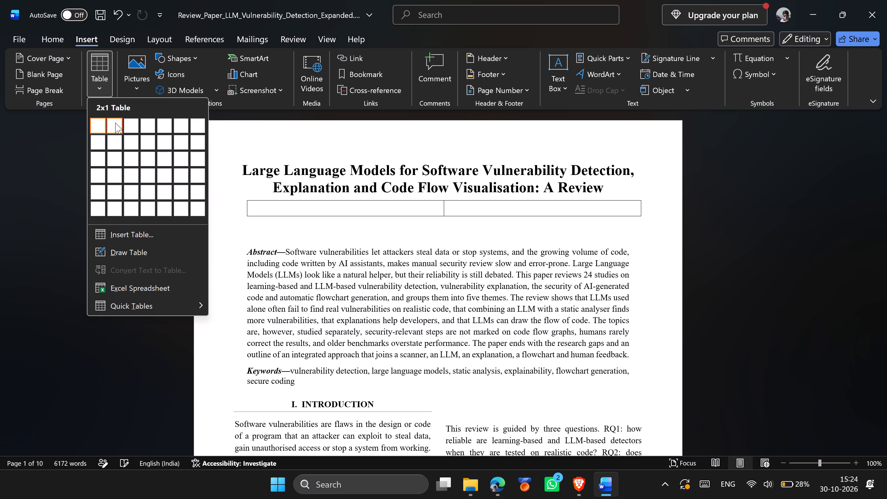
click(115, 123)
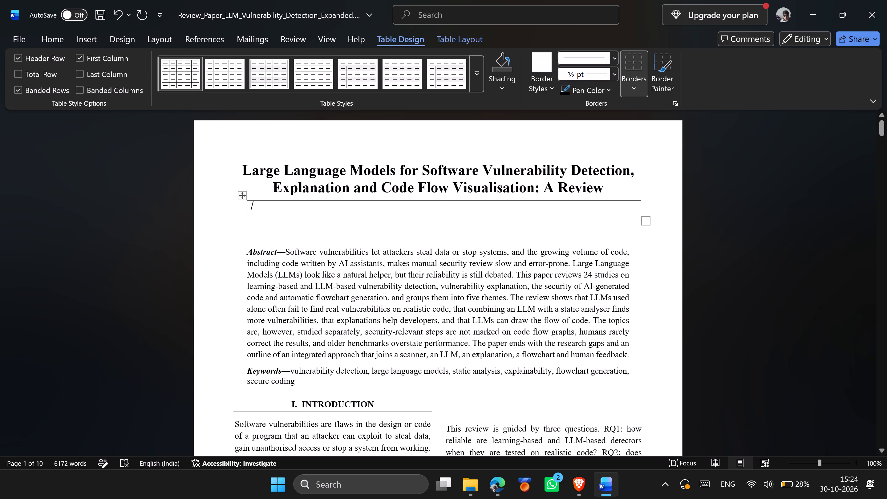
drag(444, 215, 447, 227)
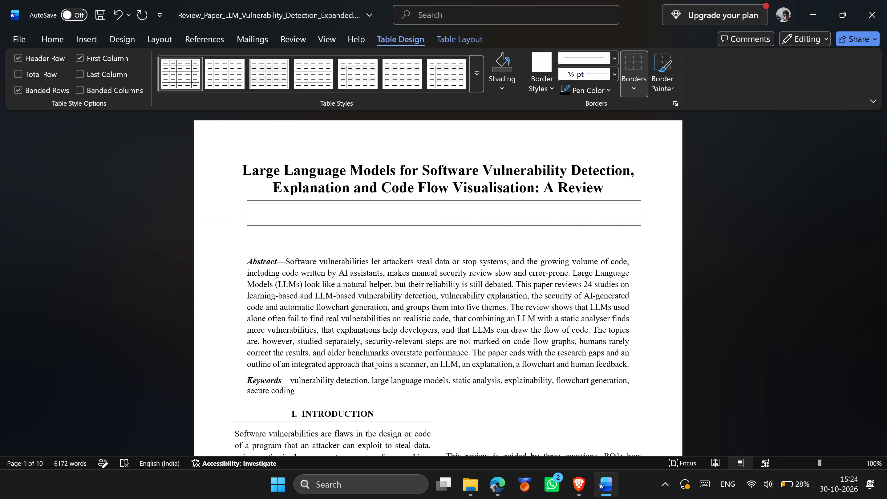
drag(447, 227, 445, 240)
Remove the extra blank line and the indent of the remaining one between the new table and the abstract.
click(398, 264)
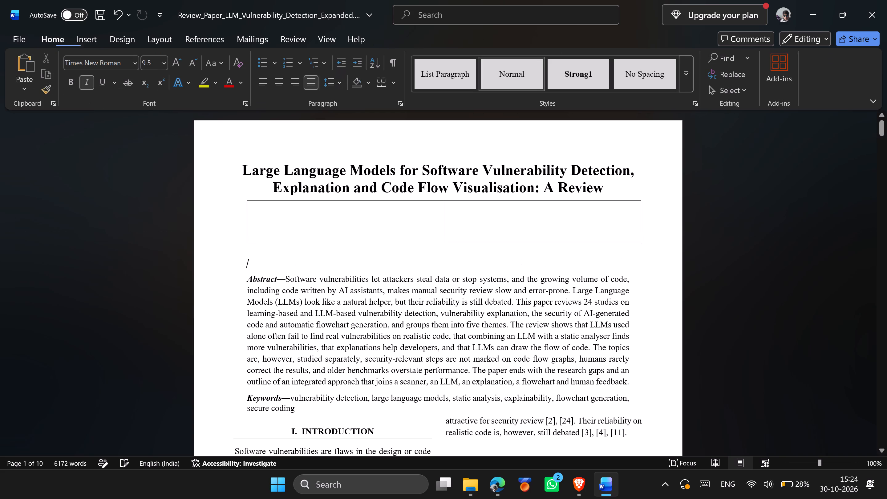
key(BackSpace)
key(BackSpace)
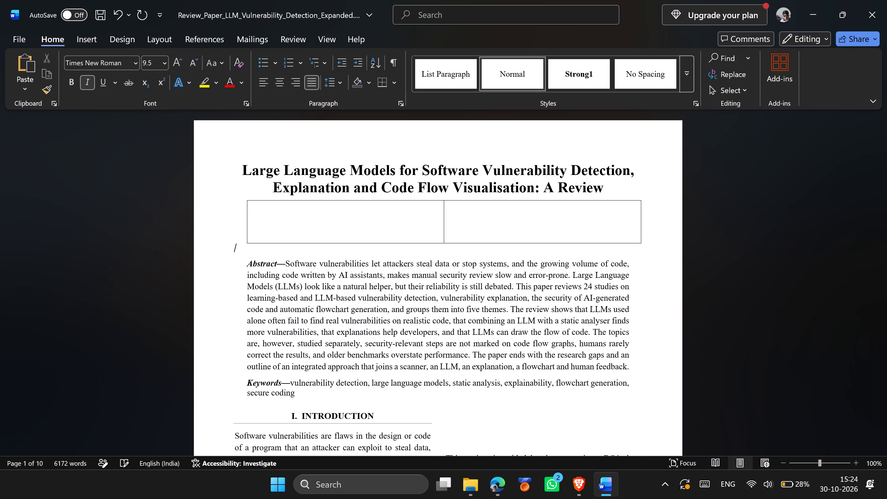
Reduce the height of the empty two-column table's row under the title.
scroll(419, 297, down, 2)
scroll(419, 297, up, 2)
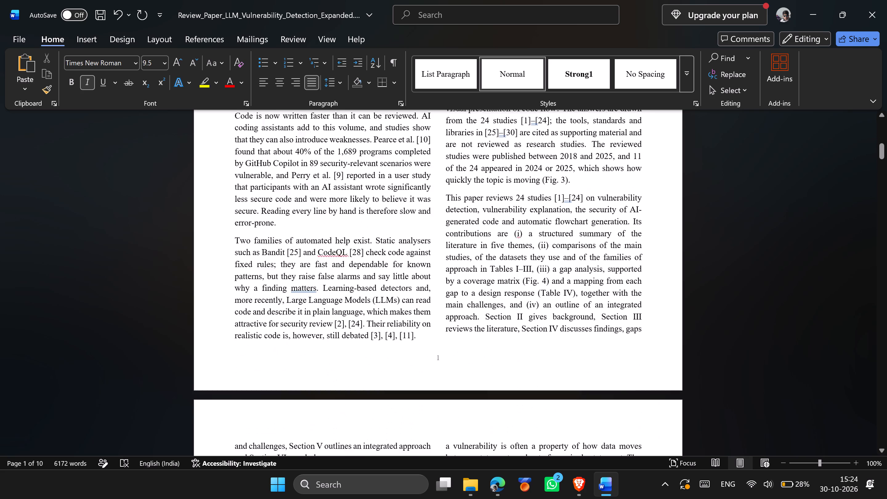
scroll(419, 297, up, 2)
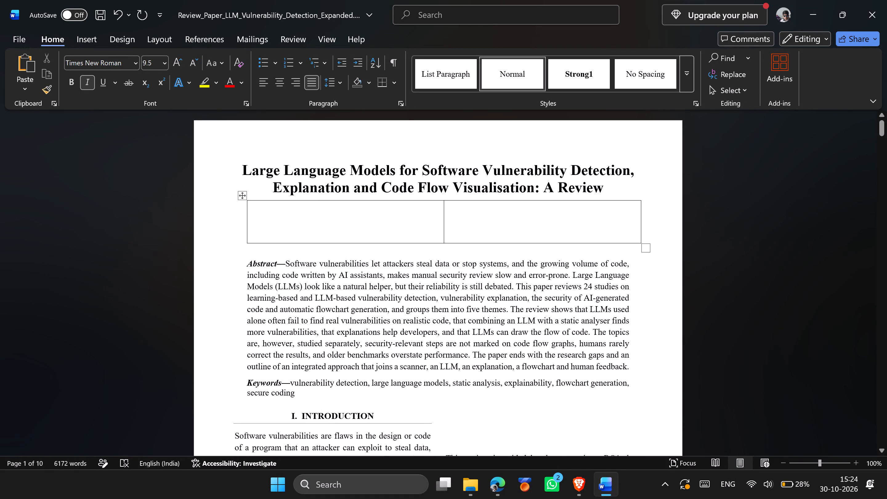
drag(443, 242, 443, 224)
drag(445, 243, 446, 240)
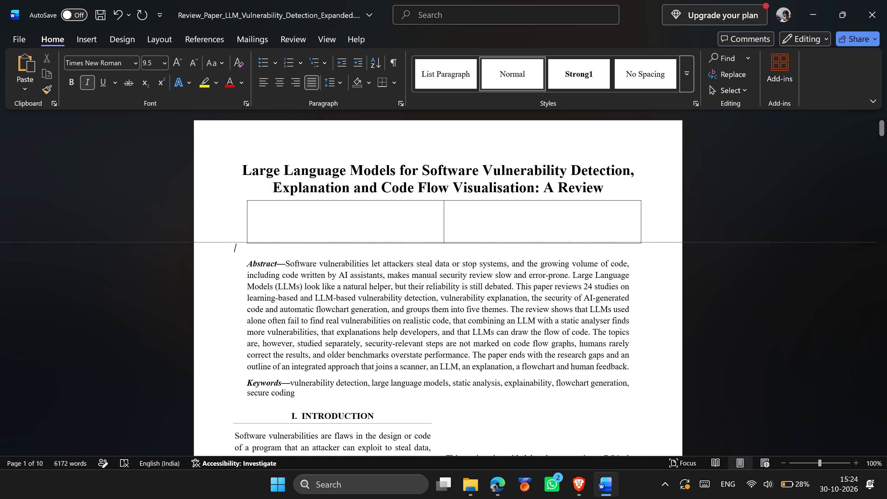
drag(446, 240, 447, 232)
scroll(447, 232, down, 4)
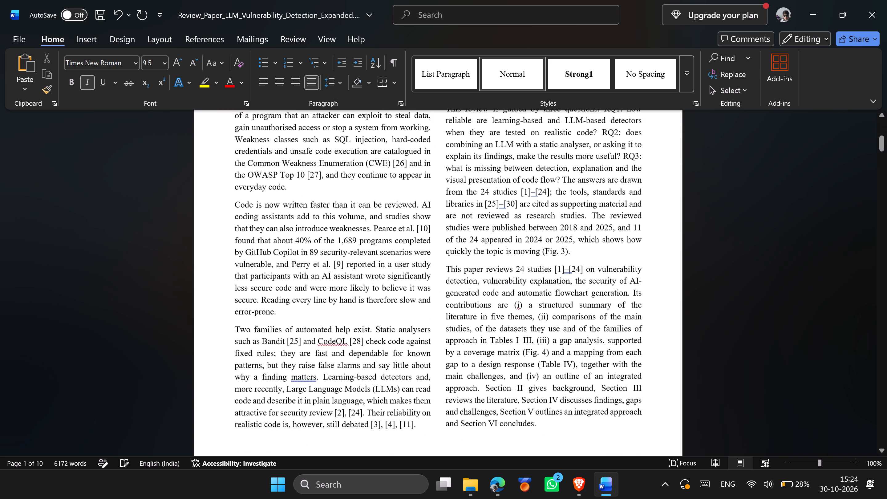
scroll(447, 232, up, 4)
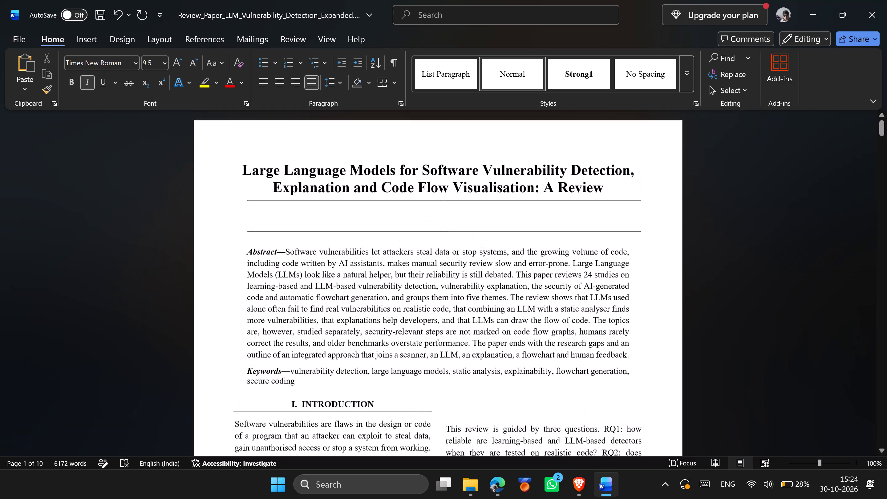
scroll(447, 232, up, 1)
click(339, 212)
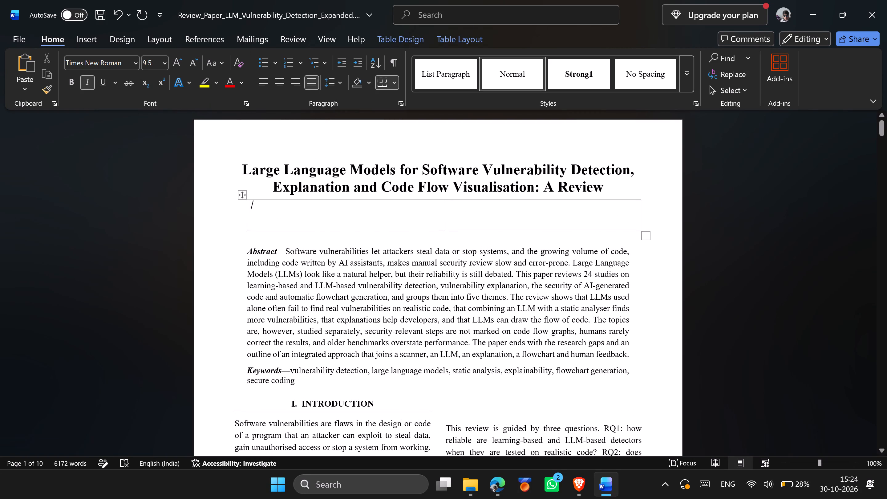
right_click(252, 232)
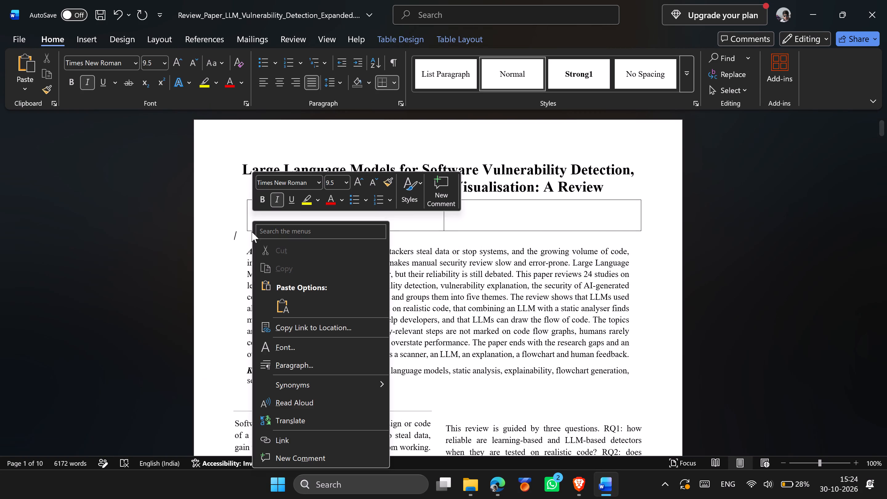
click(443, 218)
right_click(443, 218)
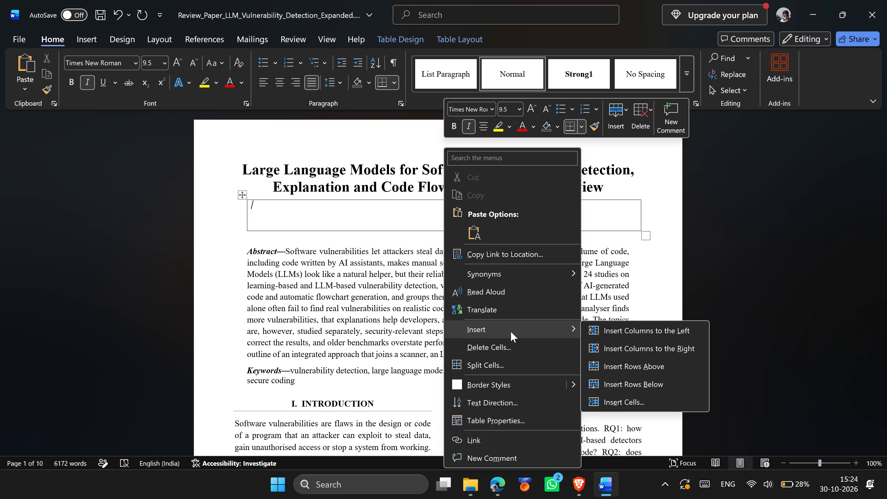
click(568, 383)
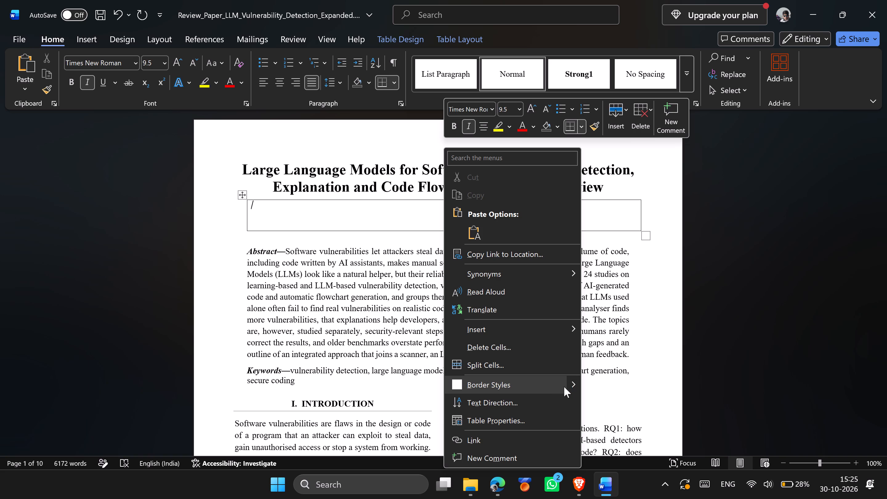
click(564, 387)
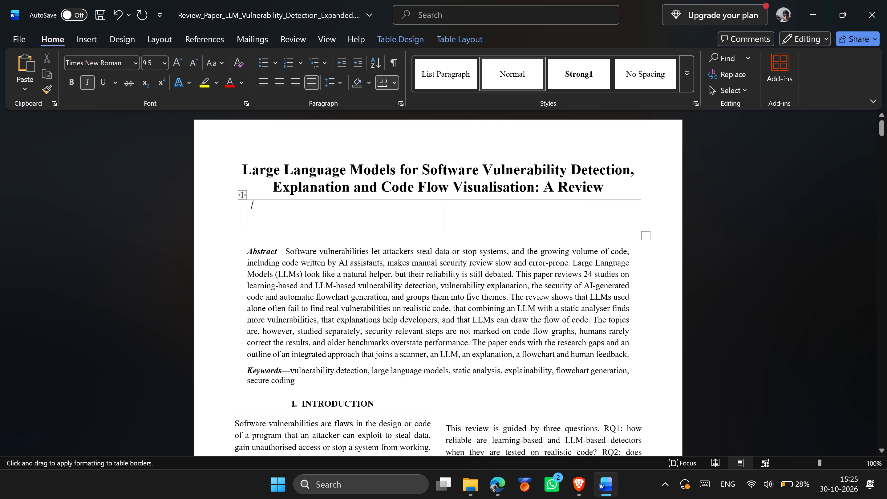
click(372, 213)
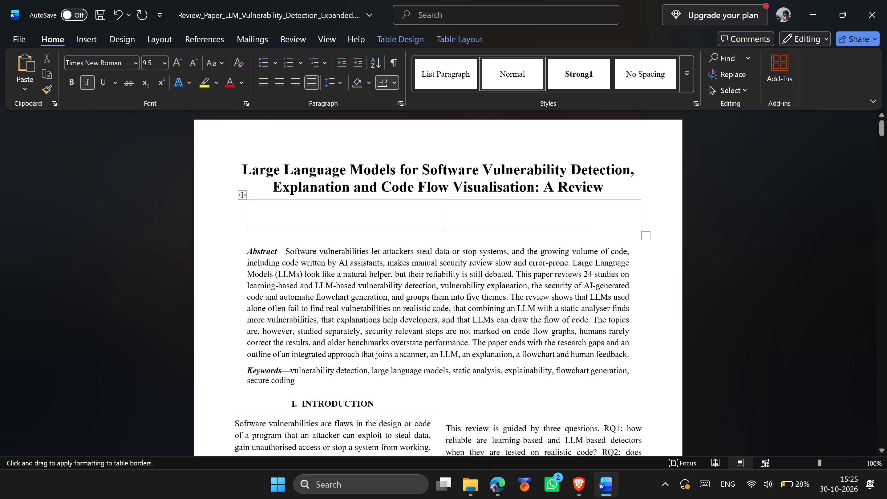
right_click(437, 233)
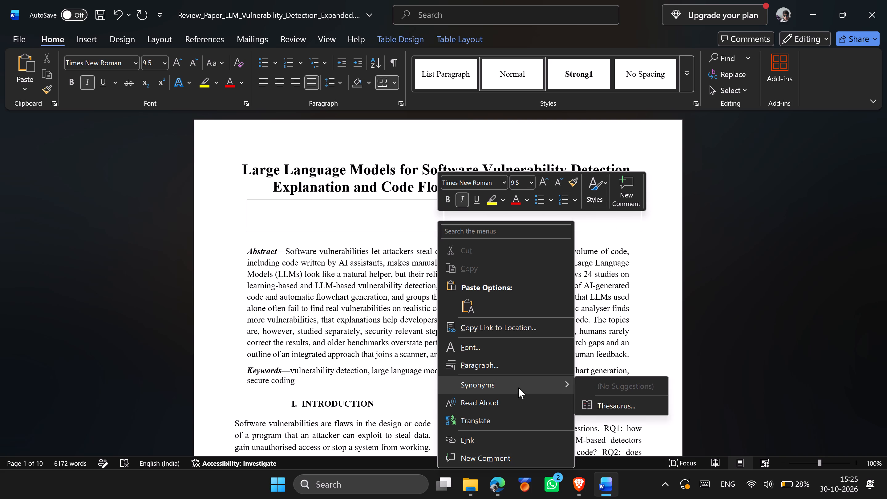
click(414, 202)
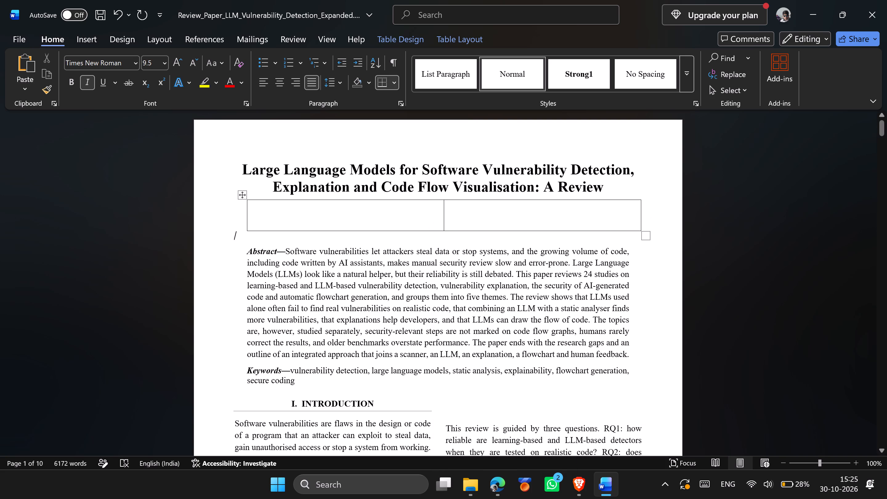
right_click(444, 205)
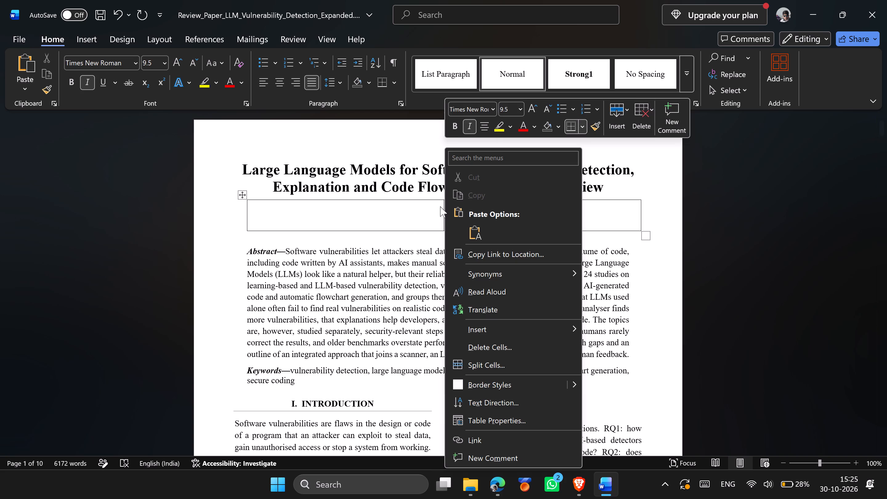
Examine the title-page table's properties, going through its cell, alternative text, column and overall table settings.
right_click(243, 197)
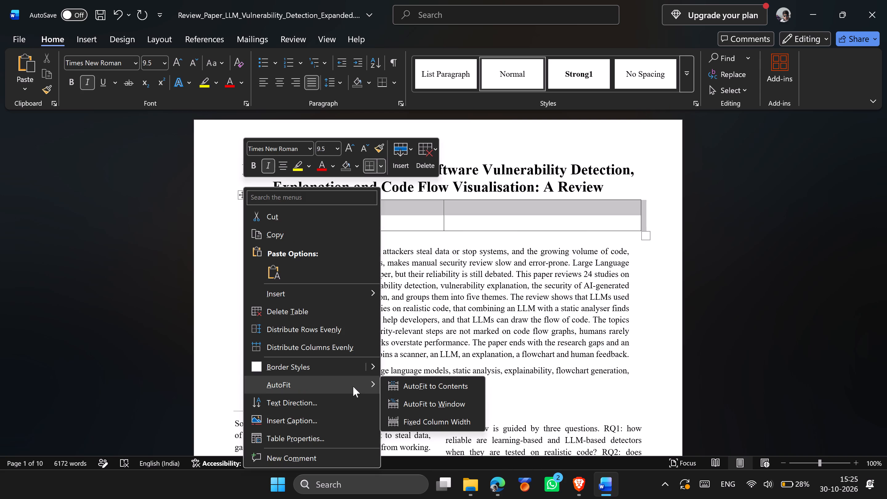
click(318, 436)
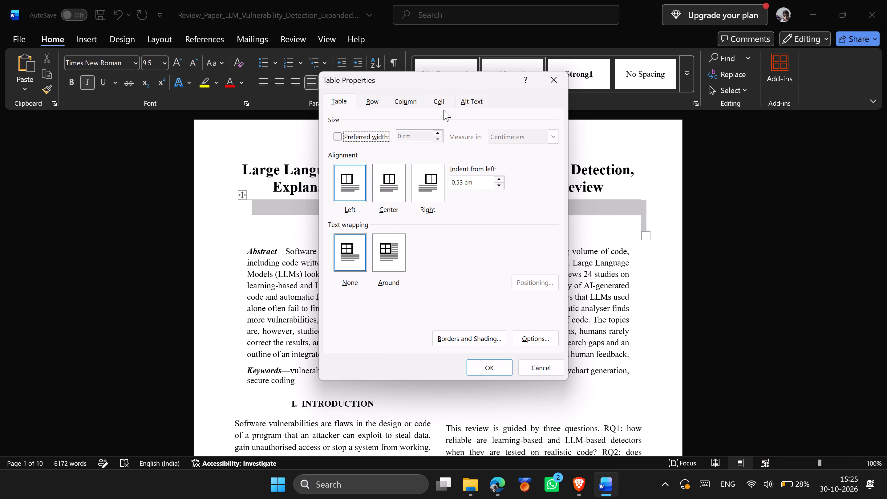
click(437, 103)
click(470, 101)
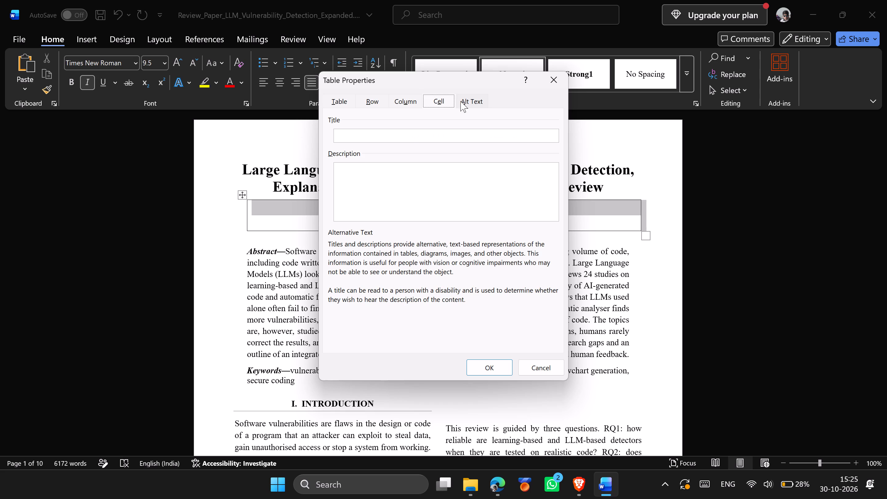
drag(428, 103, 413, 103)
click(413, 103)
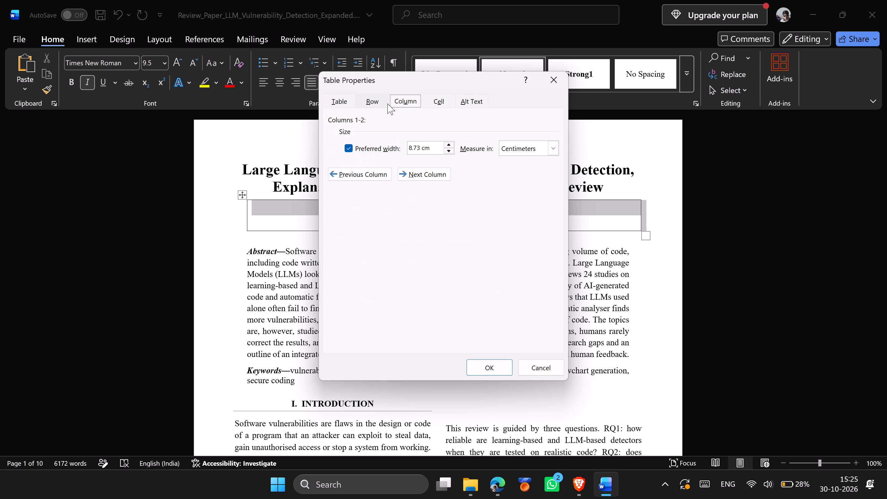
click(387, 103)
click(345, 105)
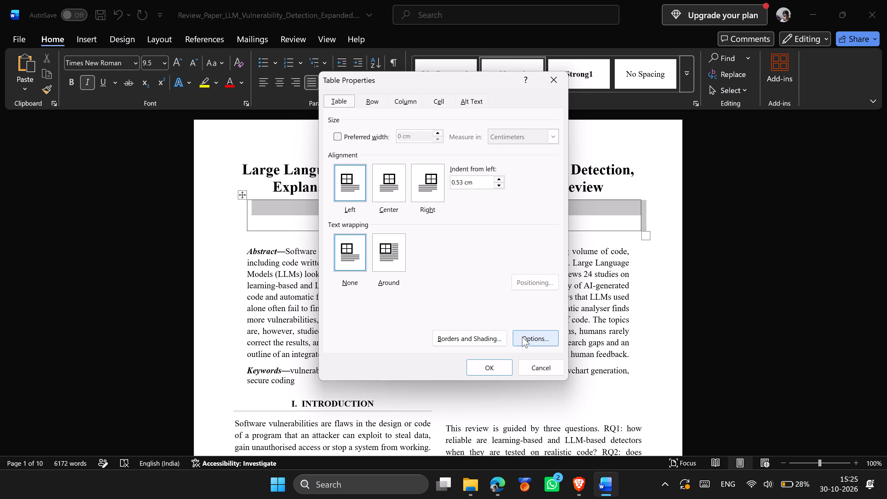
click(536, 370)
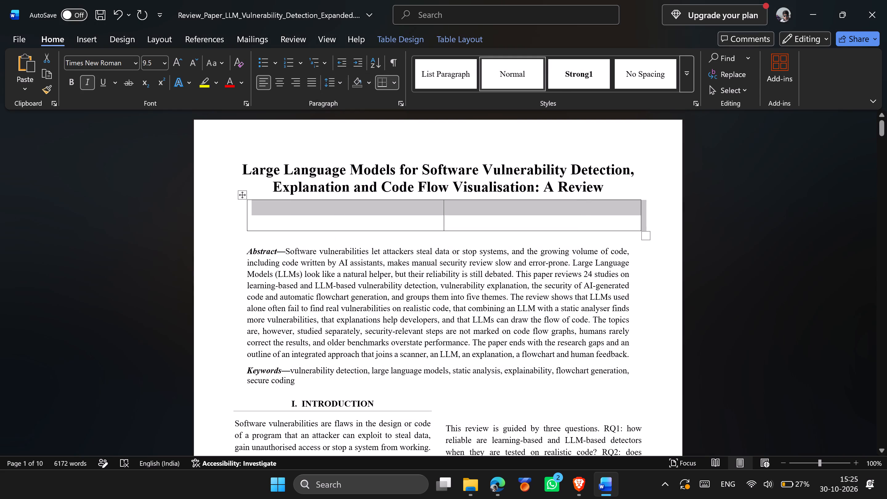
Set the borders of the whole two-column table under the title to white.
right_click(448, 229)
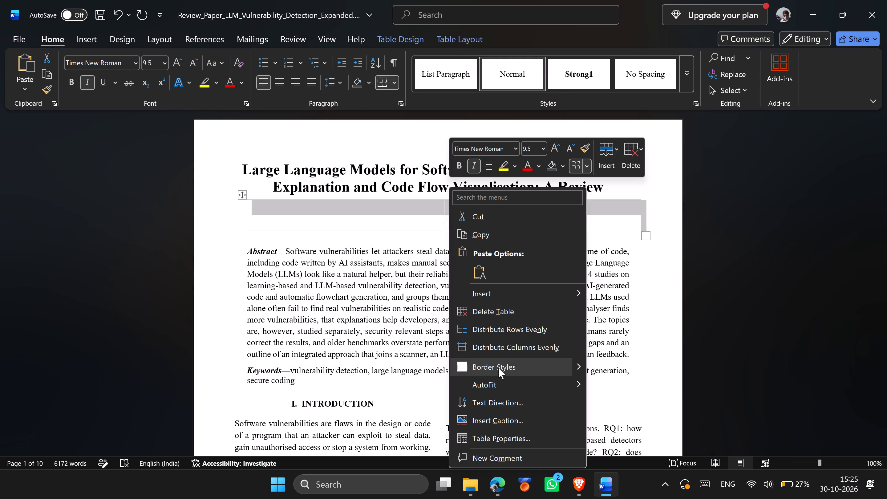
click(508, 436)
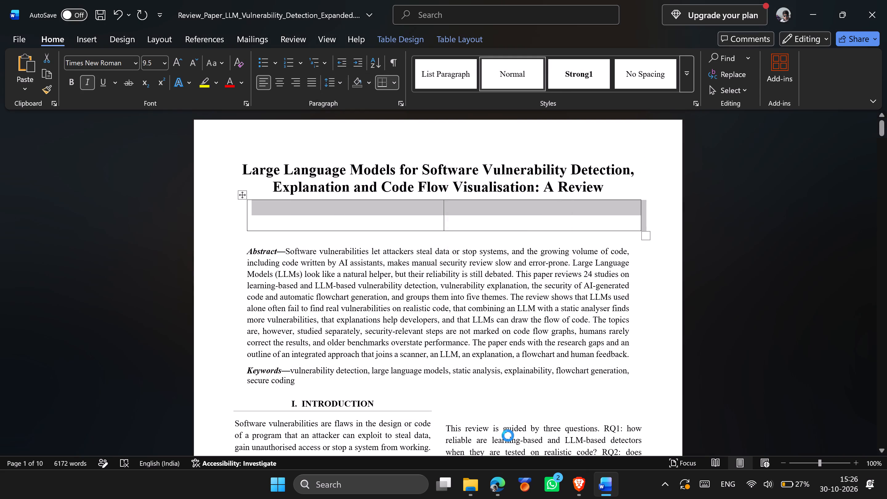
click(464, 339)
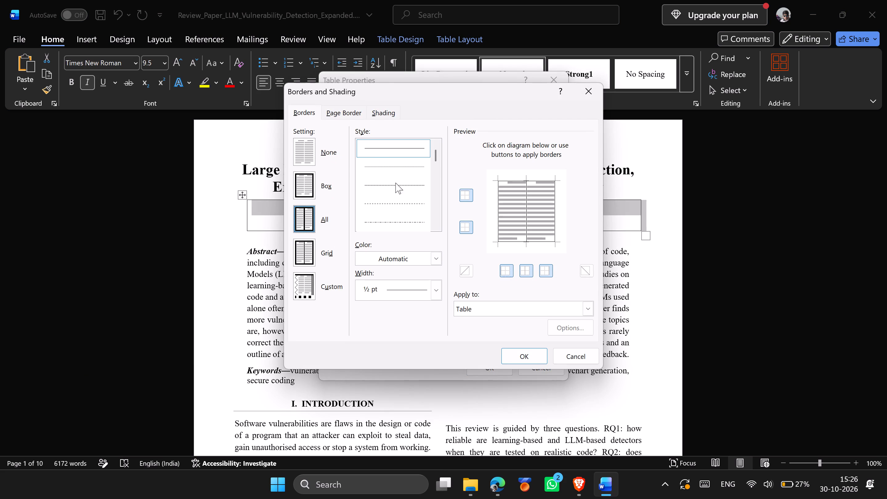
scroll(401, 206, down, 4)
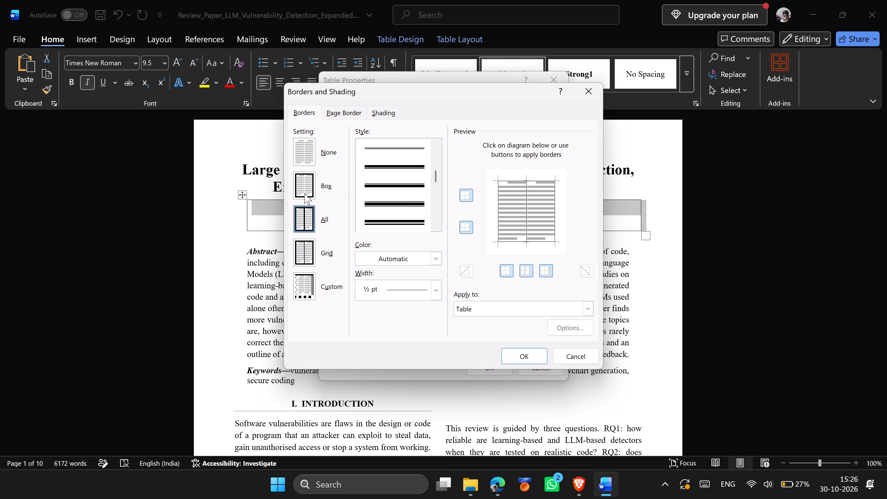
click(433, 260)
click(367, 89)
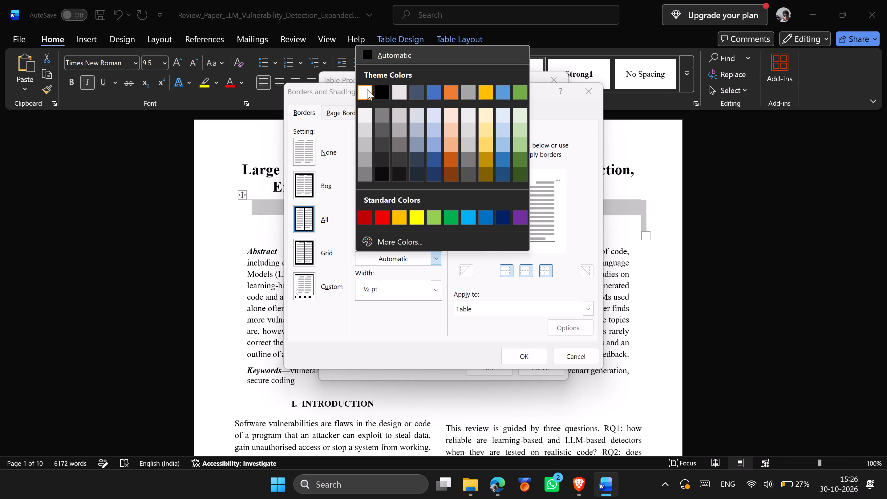
click(525, 356)
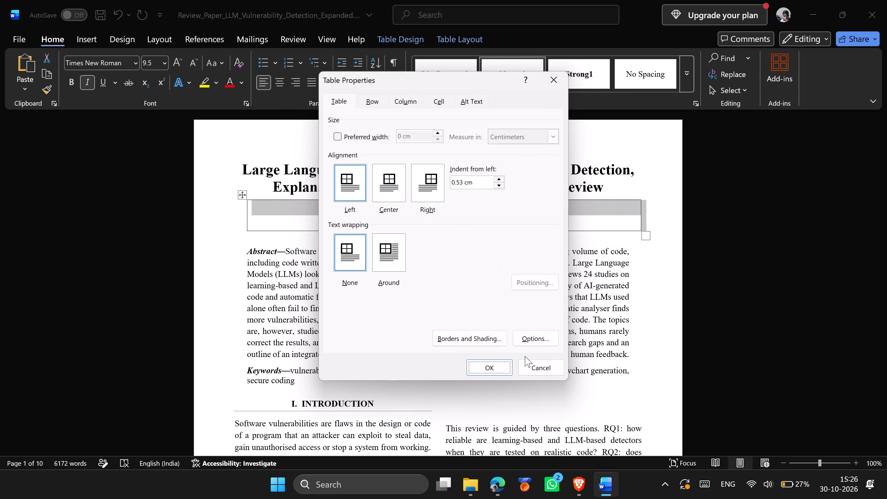
click(506, 365)
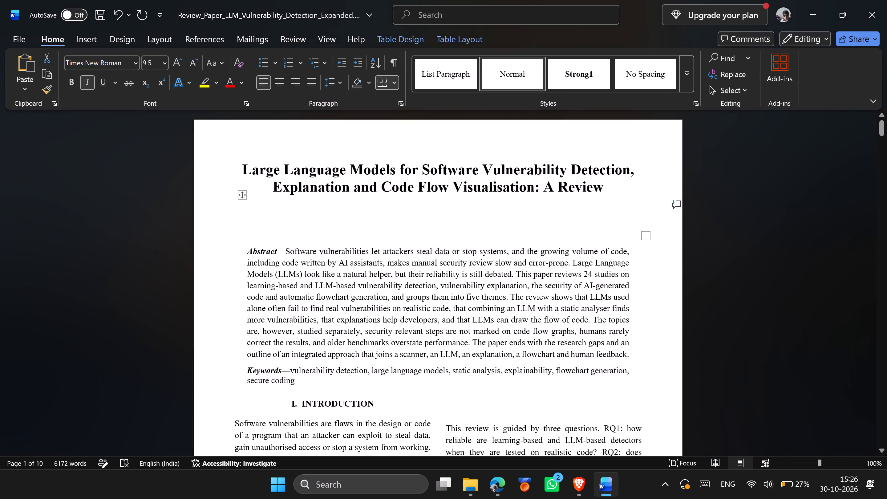
Paste the copied author name and affiliation into the first cell of the table under the title.
click(402, 211)
key(ctrl+v)
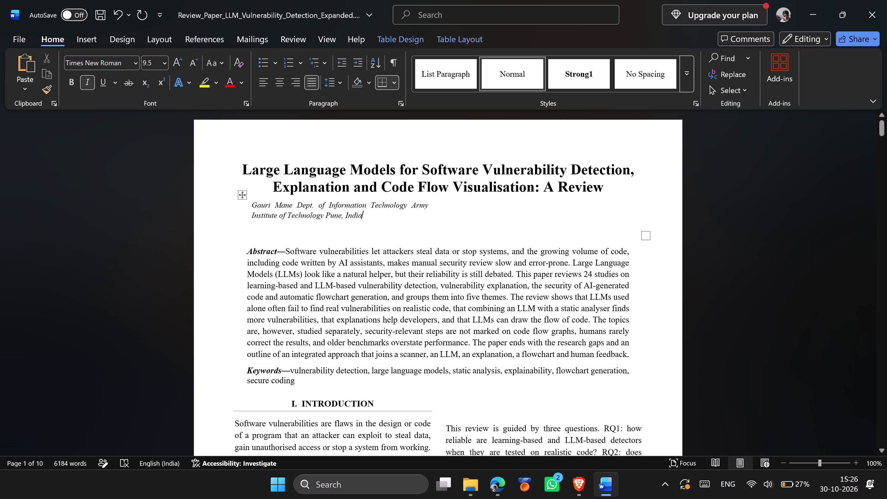
Remove the blank line between the author table and the abstract, along with the abstract's first-line and left indent.
click(311, 234)
key(BackSpace)
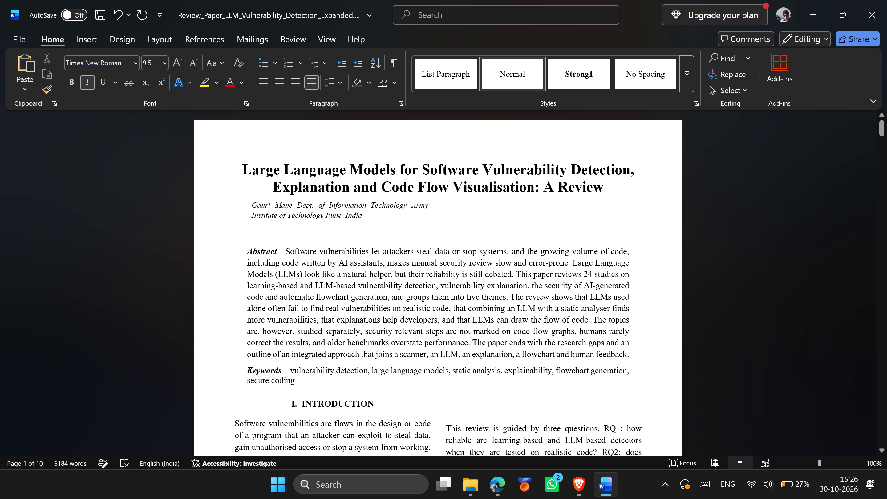
key(BackSpace)
key(BackSpace)
click(282, 241)
click(247, 251)
key(BackSpace)
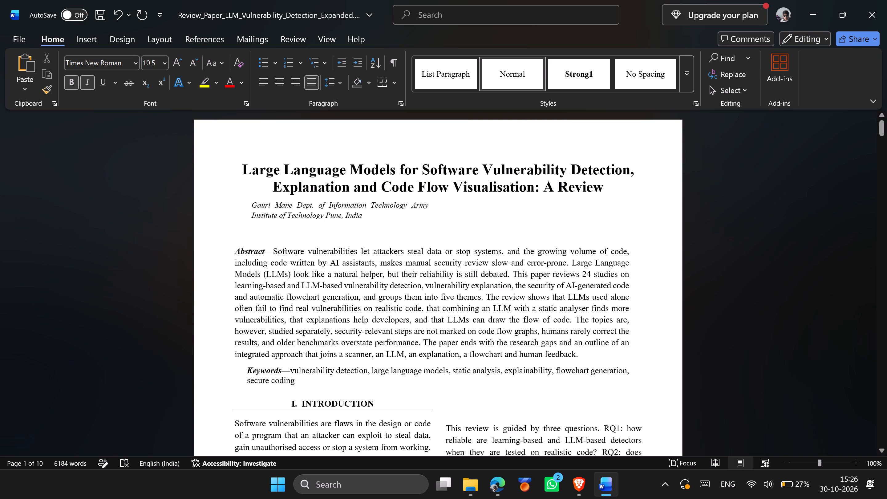
key(BackSpace)
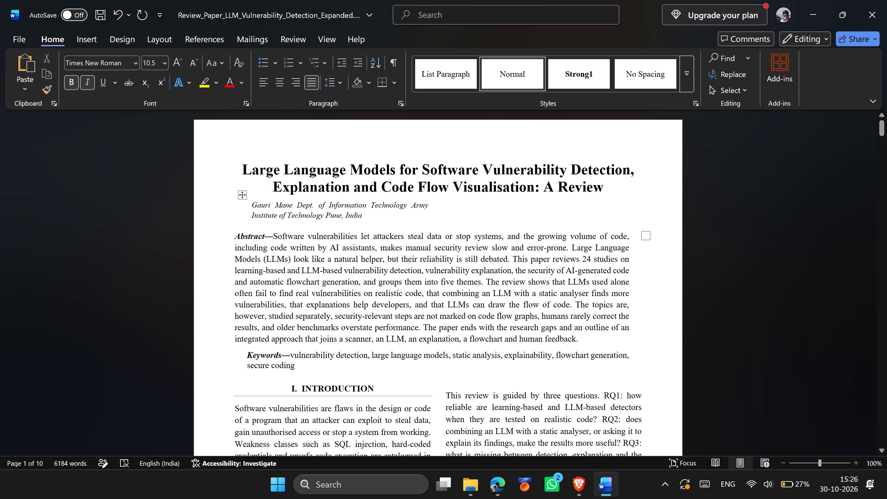
Make the author's name bold and move the department and institute text onto a new line below it.
drag(291, 207, 263, 207)
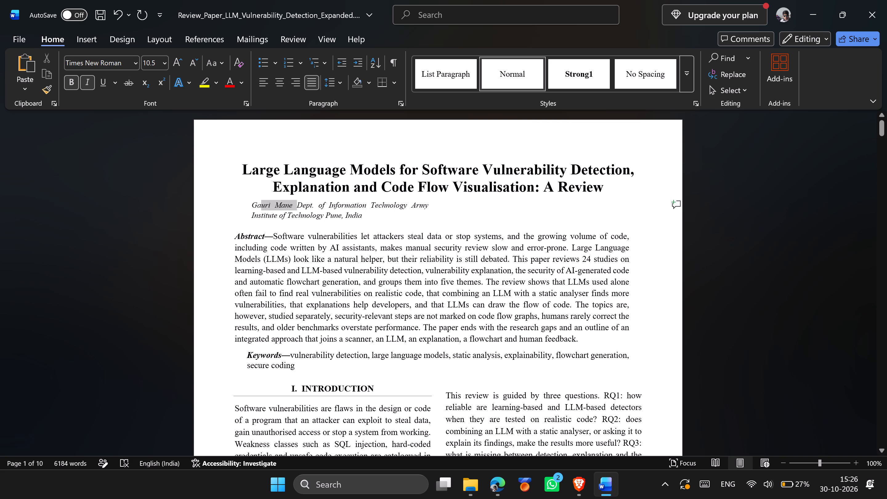
drag(263, 207, 253, 207)
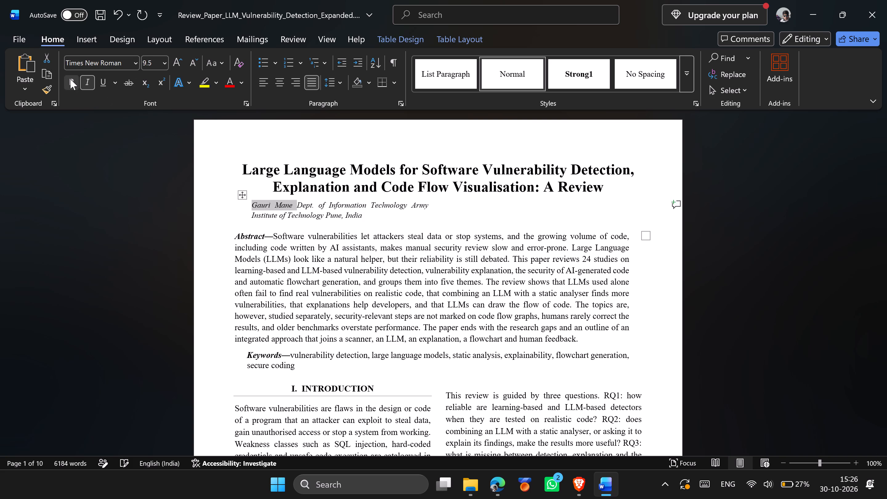
click(70, 79)
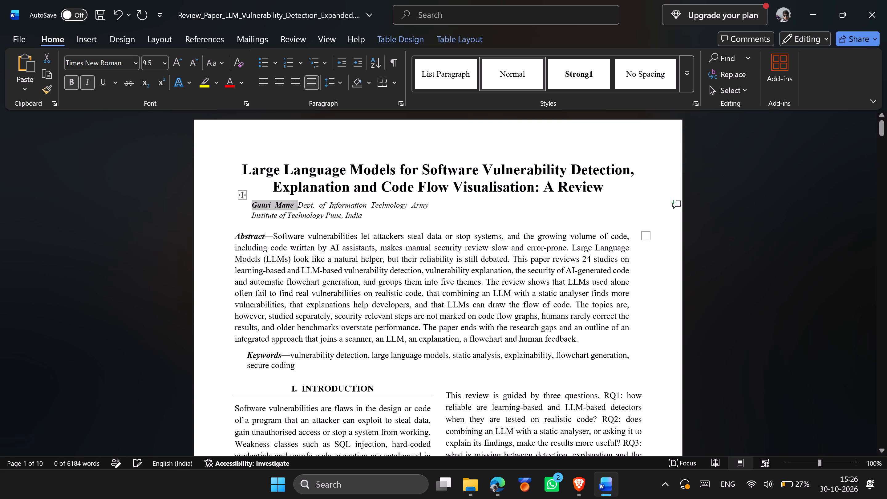
click(296, 202)
key(Return)
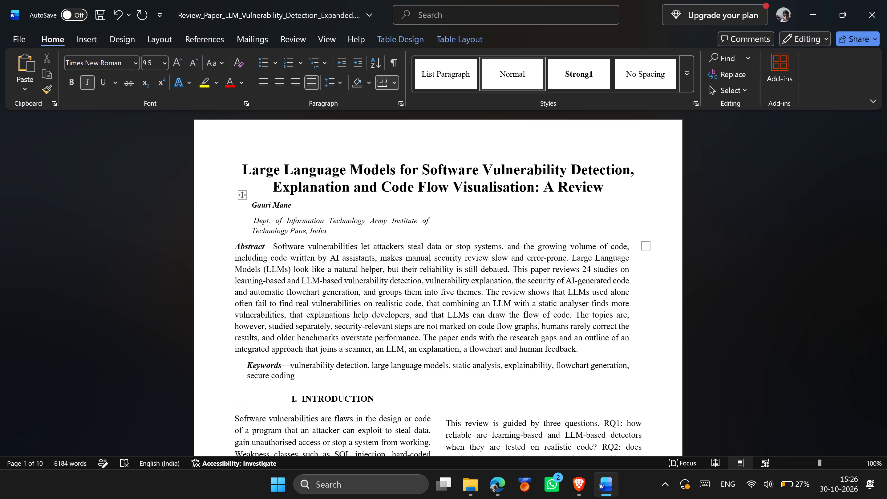
Centre the author name and affiliation within the first table cell.
drag(250, 205, 255, 207)
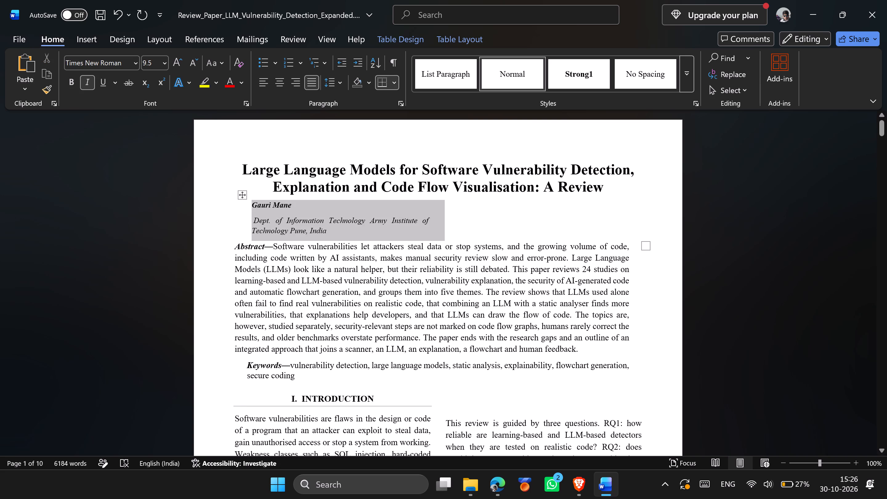
drag(255, 207, 310, 228)
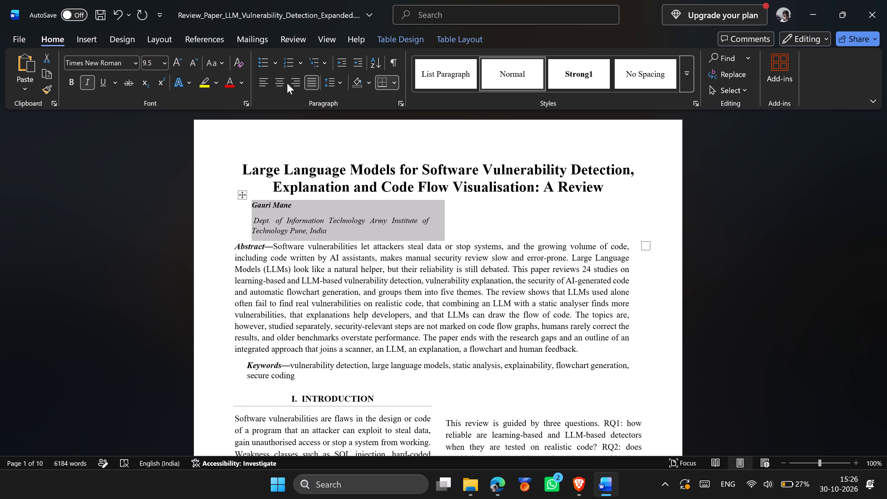
click(282, 81)
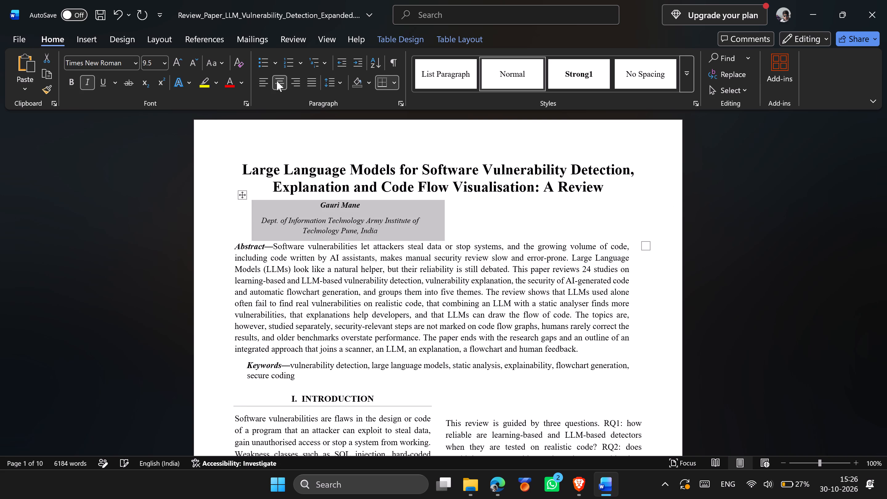
click(277, 81)
click(277, 81)
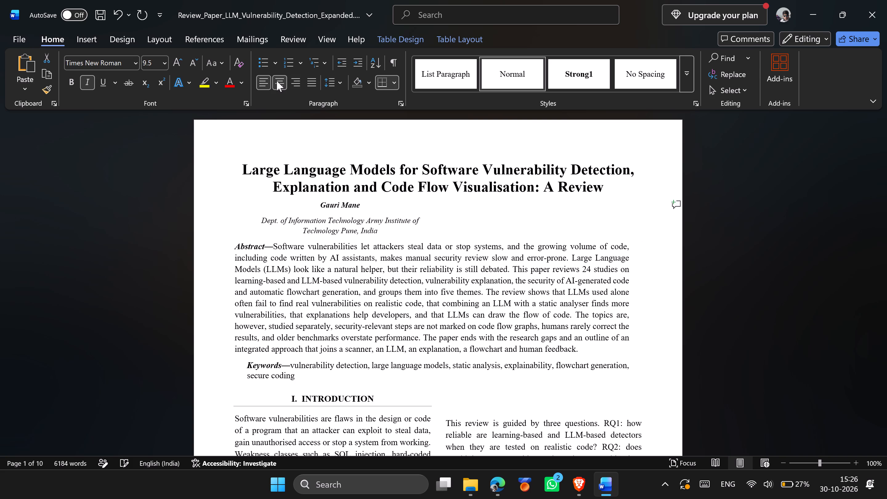
Break the affiliation so that "Army Institute of Technology Pune, India" starts on its own line.
click(347, 204)
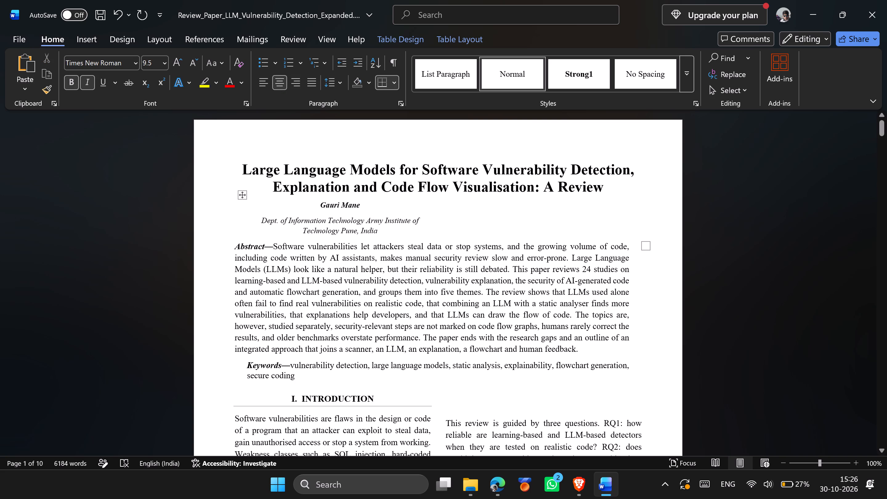
click(363, 222)
click(367, 223)
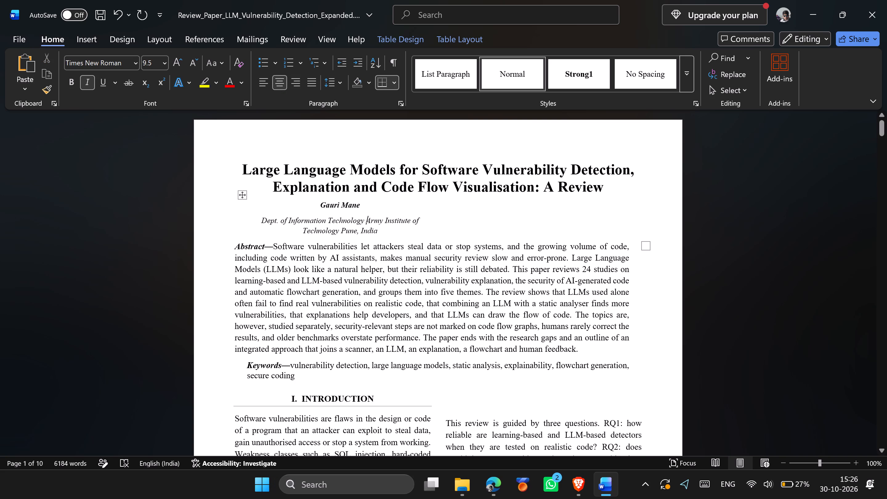
key(Return)
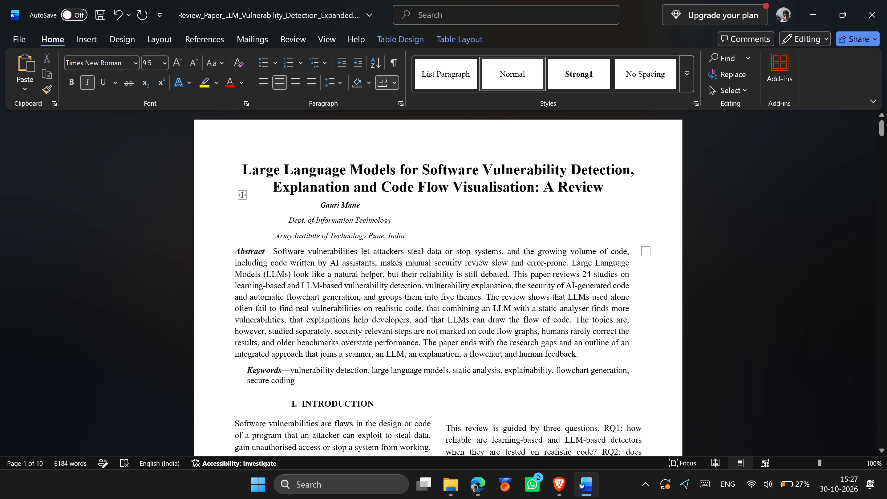
Set the three author lines to 1.0 line spacing and remove the space after each paragraph.
drag(408, 237, 320, 209)
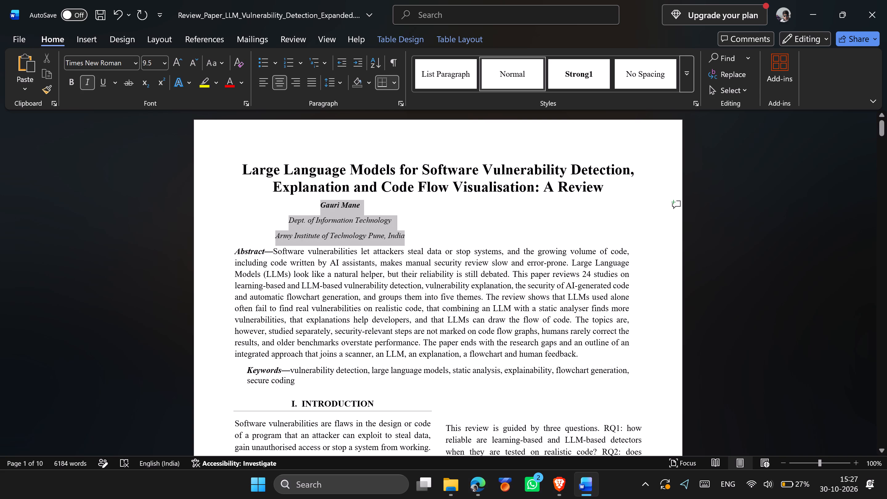
drag(320, 209, 319, 209)
click(337, 87)
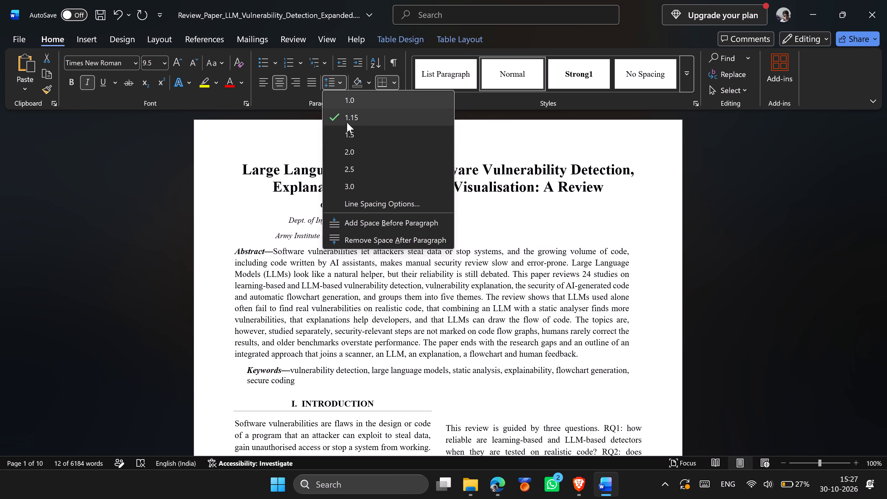
click(348, 101)
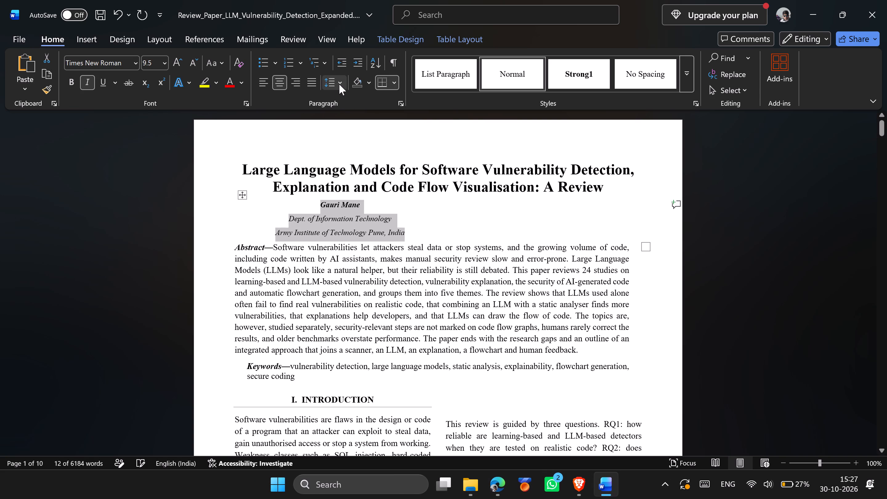
click(340, 84)
scroll(359, 157, up, 1)
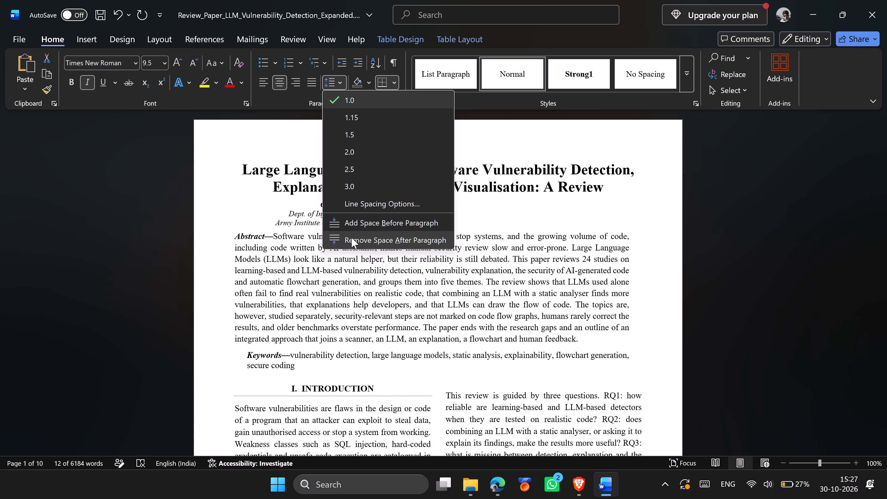
click(351, 237)
Place the text cursor in the empty second cell of the author table.
click(464, 220)
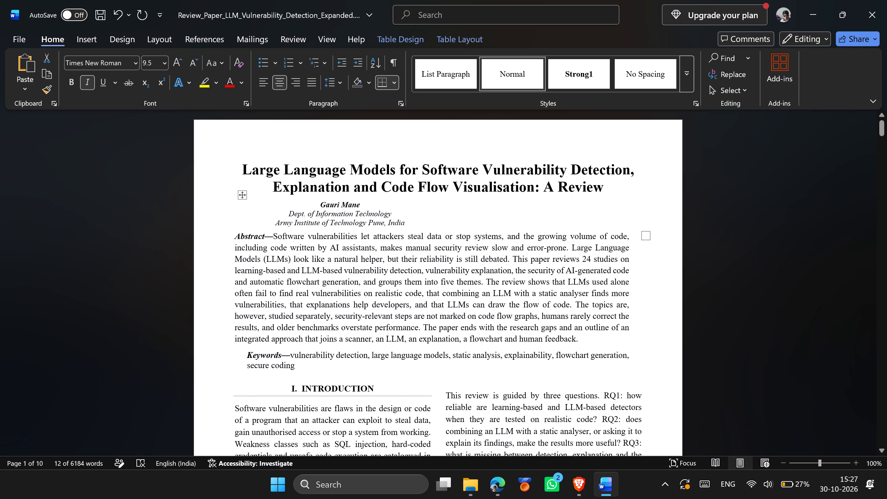
click(481, 213)
drag(481, 213, 493, 217)
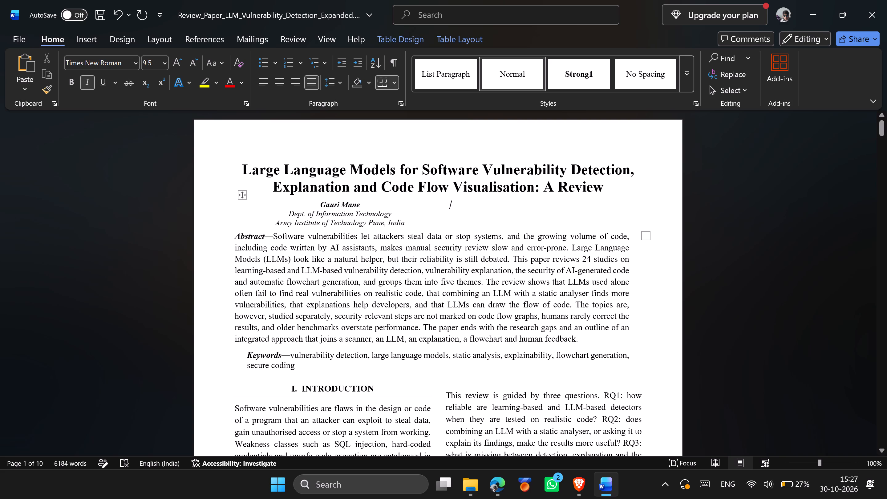
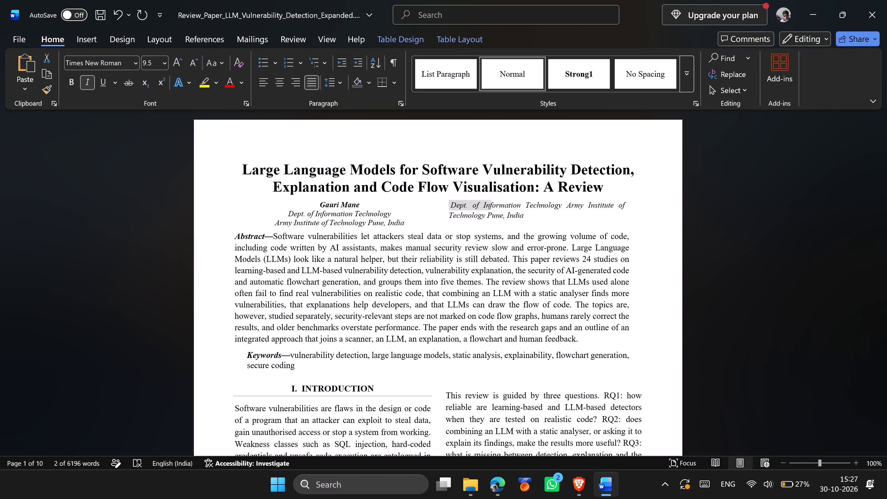
Enter the second author's name before the department text in the second cell of the author table and make it bold.
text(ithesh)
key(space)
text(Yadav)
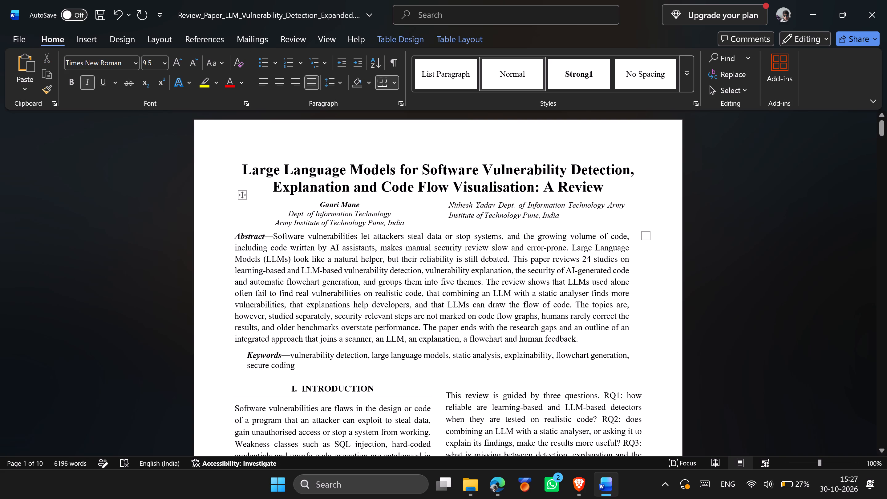
drag(496, 208, 452, 207)
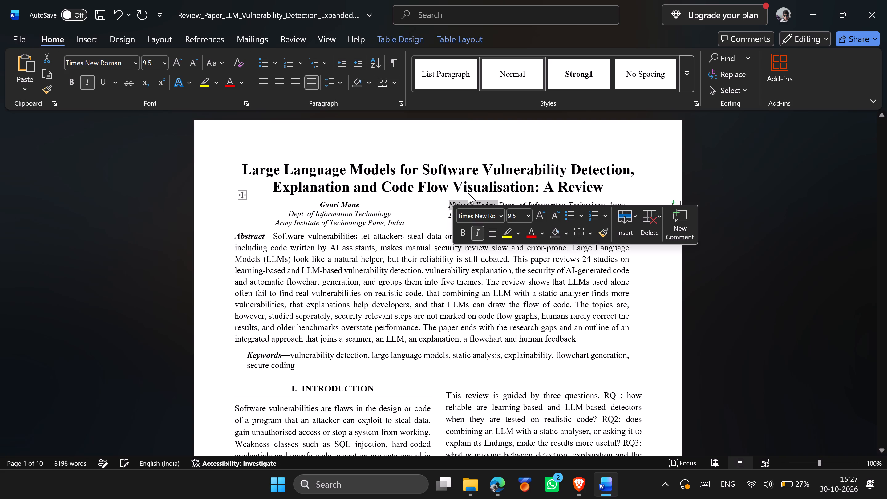
click(464, 236)
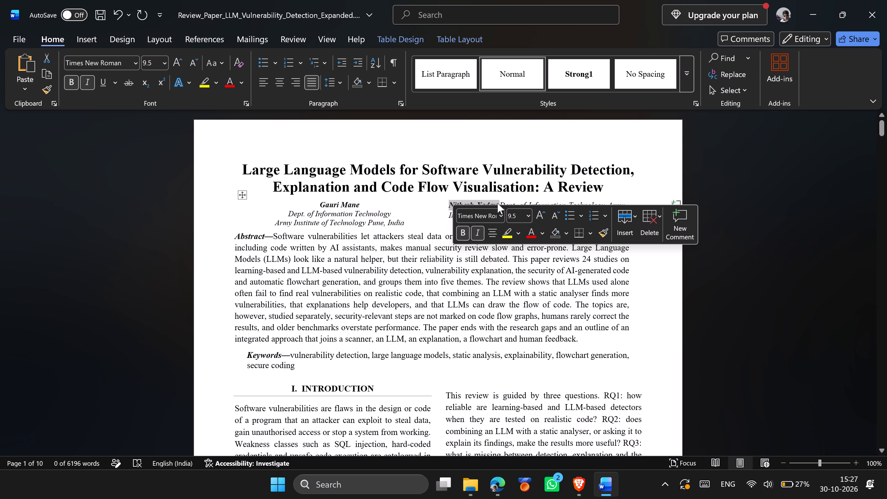
Break the second author's text so that "Dept. of Information Technology" and "Army Institute of Technology Pune, India" each start on their own line.
click(497, 203)
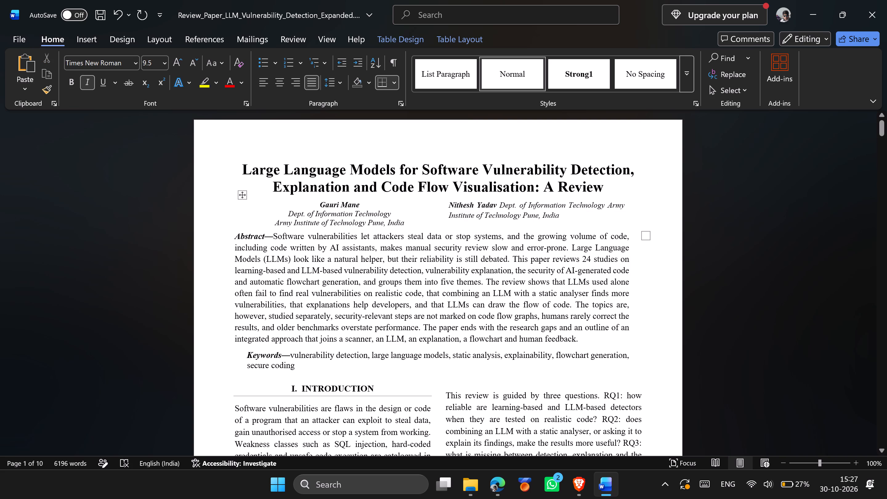
key(Return)
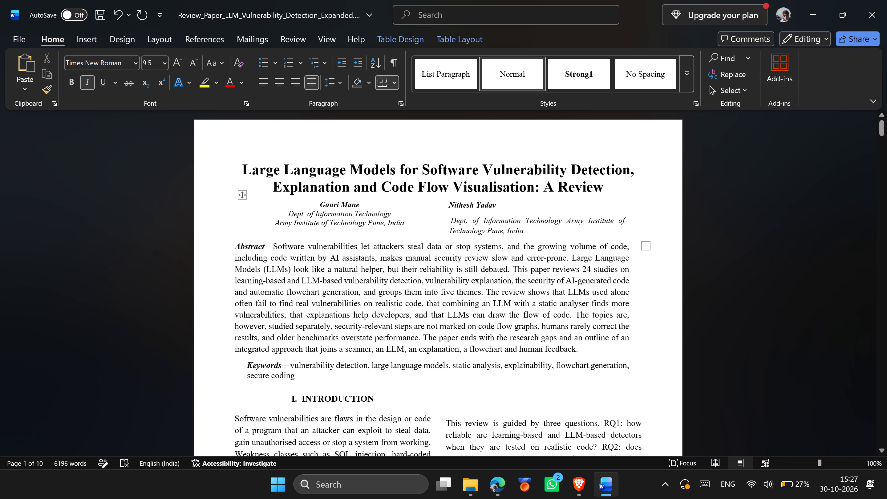
click(566, 223)
key(Return)
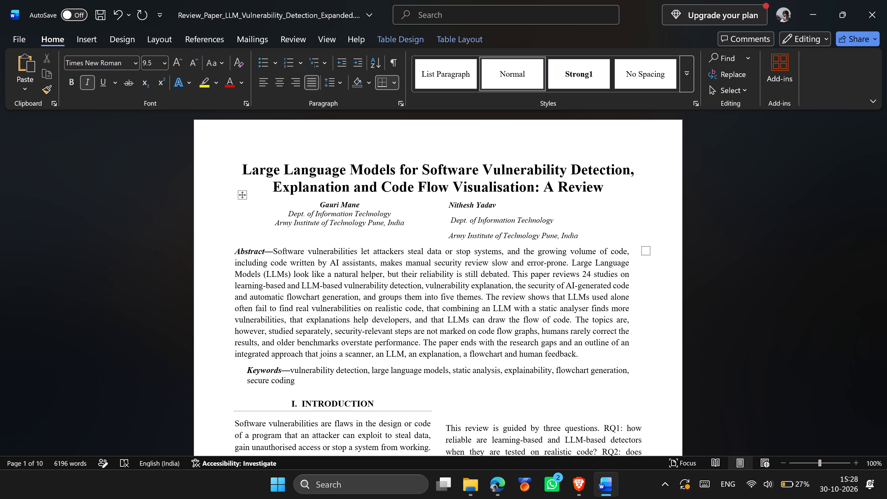
Centre the second author's three lines and remove the space after each paragraph.
drag(584, 239, 523, 226)
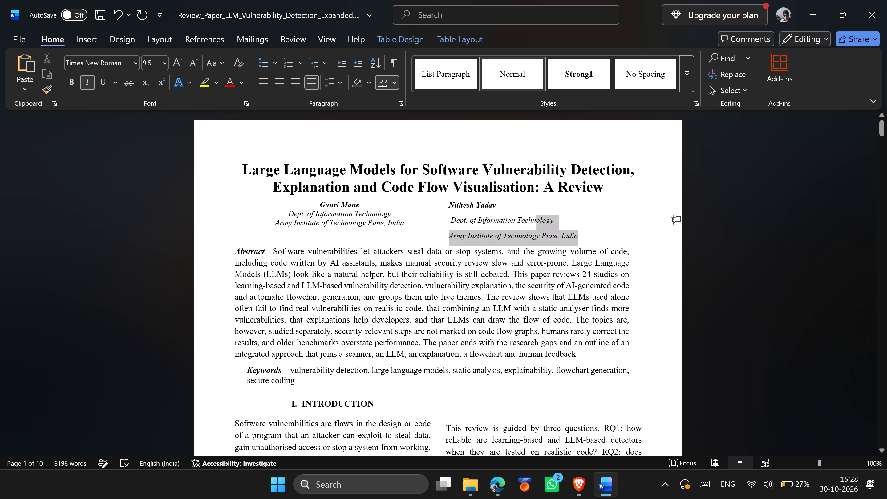
drag(523, 226, 456, 205)
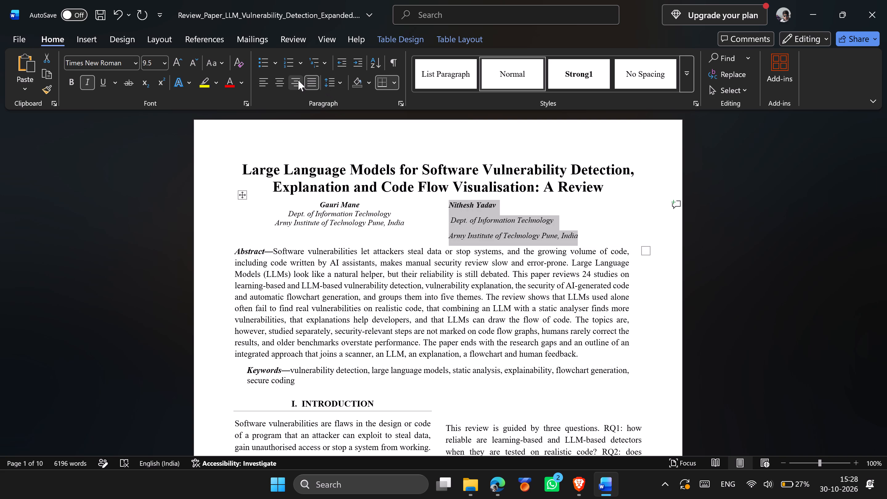
click(285, 81)
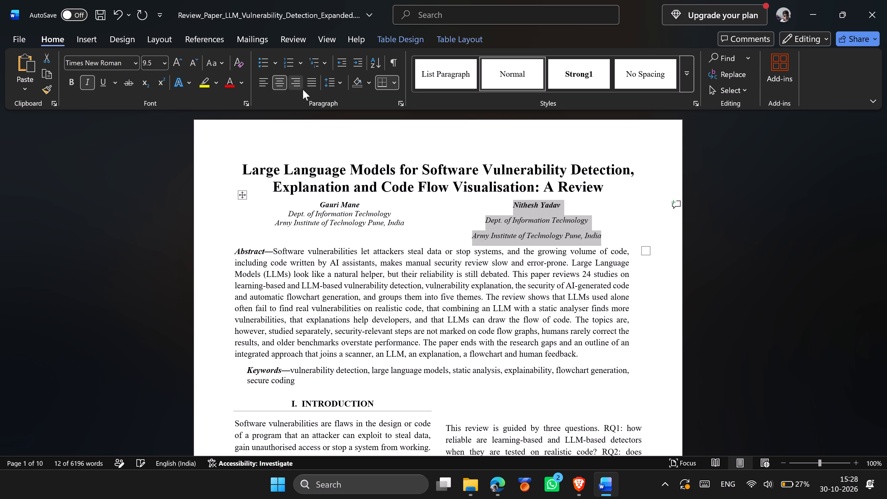
click(338, 83)
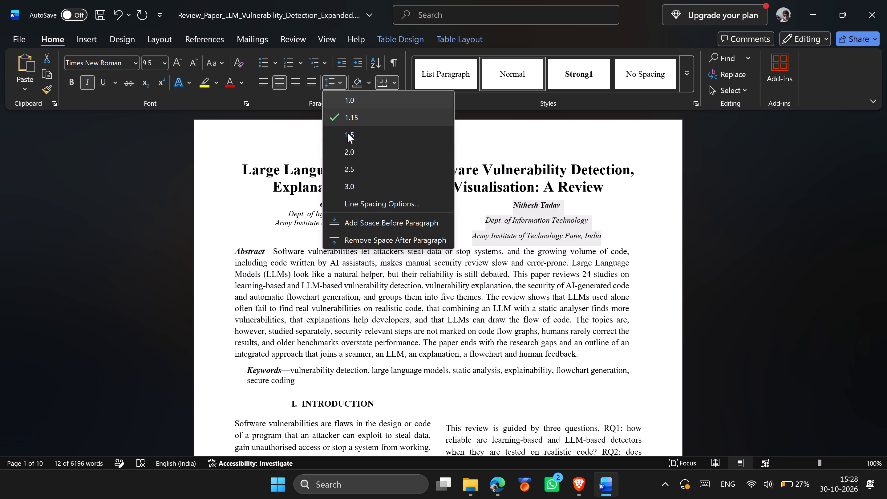
click(370, 236)
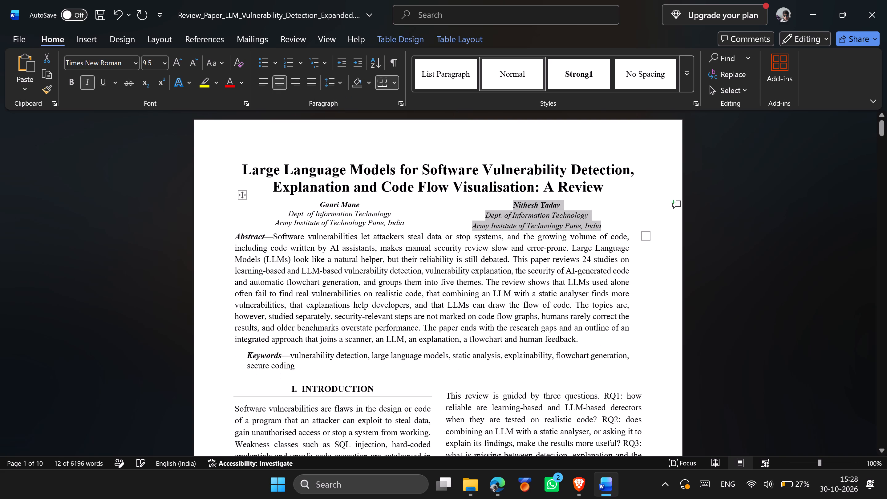
click(438, 224)
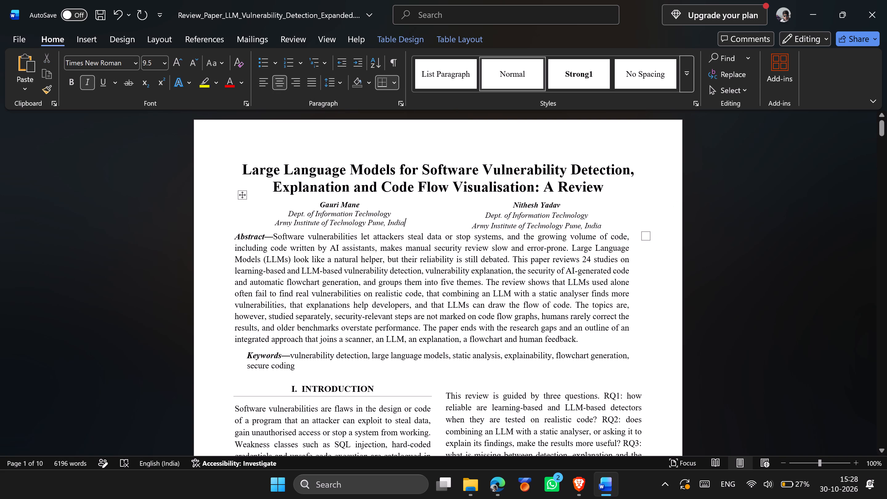
Add a line reading "Student" between the second author's name and department.
click(564, 207)
key(Return)
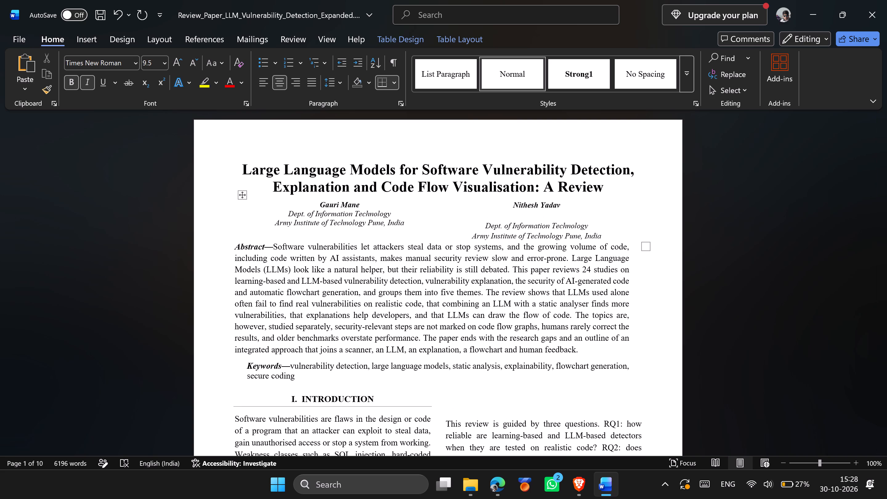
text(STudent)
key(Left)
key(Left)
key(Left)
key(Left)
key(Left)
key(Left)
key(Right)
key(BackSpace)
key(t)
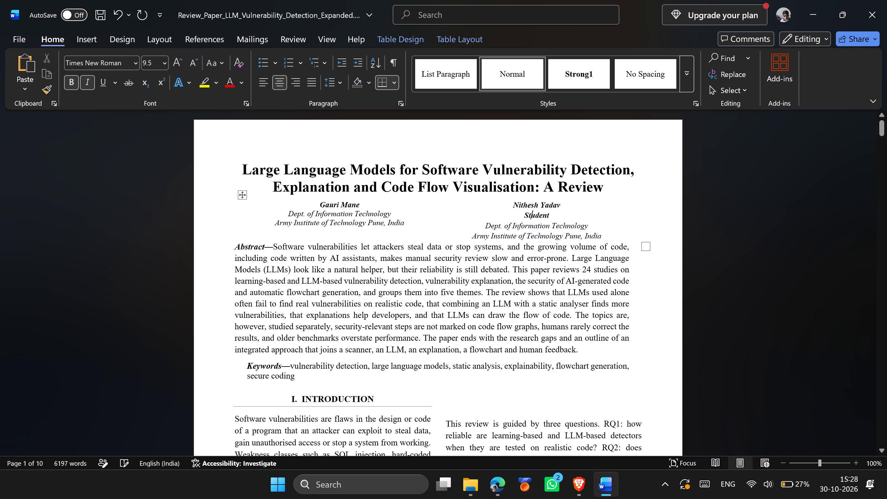
Remove the bold formatting from the word "Student" in the second author's cell.
click(551, 213)
double_click(540, 213)
click(550, 239)
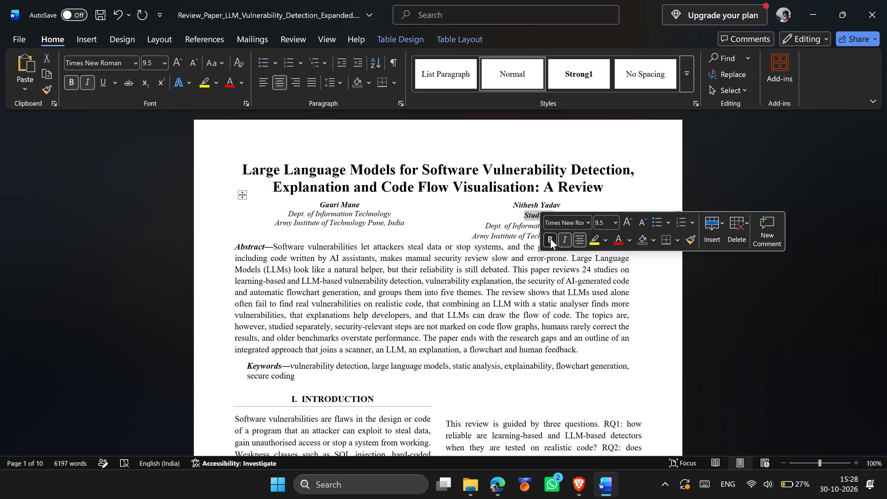
click(568, 200)
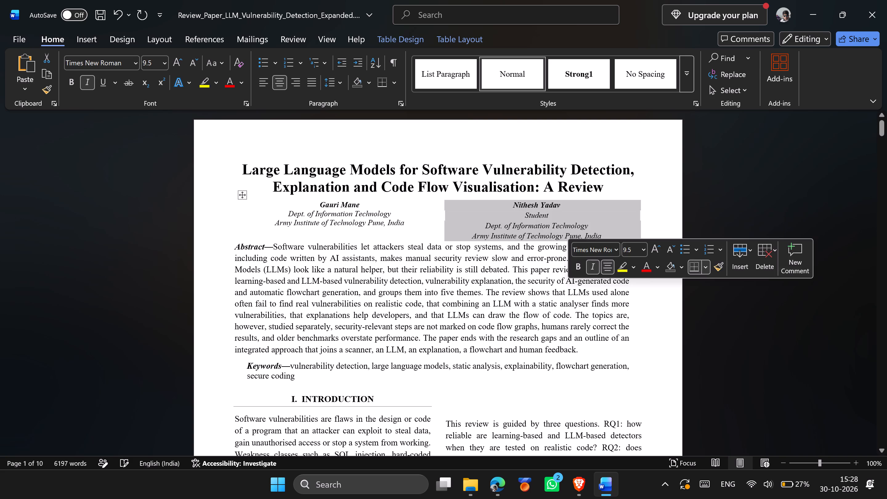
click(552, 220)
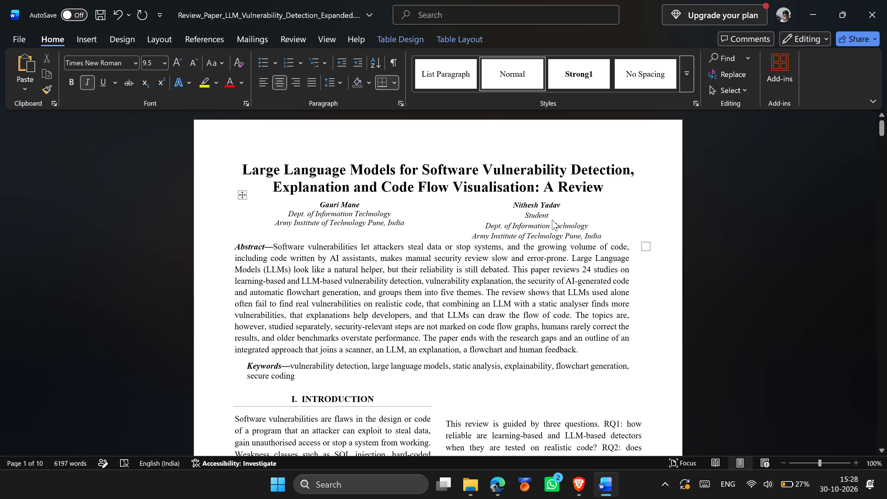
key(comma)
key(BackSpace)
Join "Student" to the second author's name line, separated by a space and enclosed in parentheses.
click(525, 217)
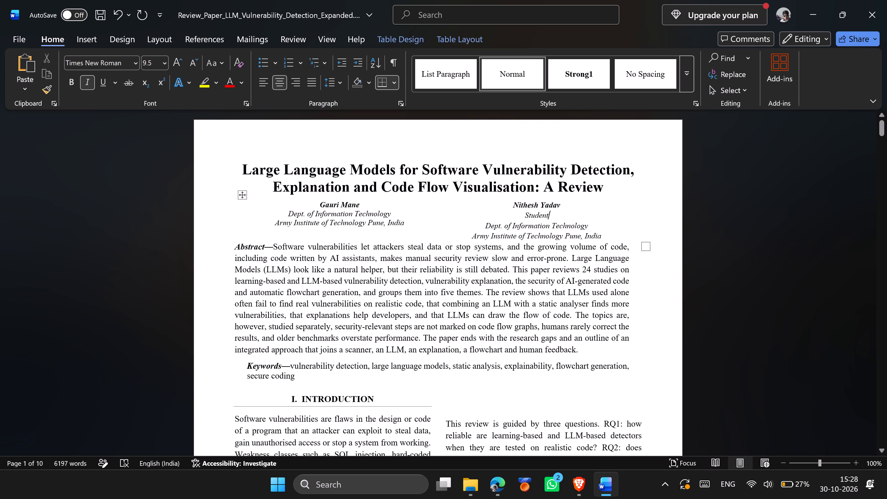
key(BackSpace)
key(BackSpace)
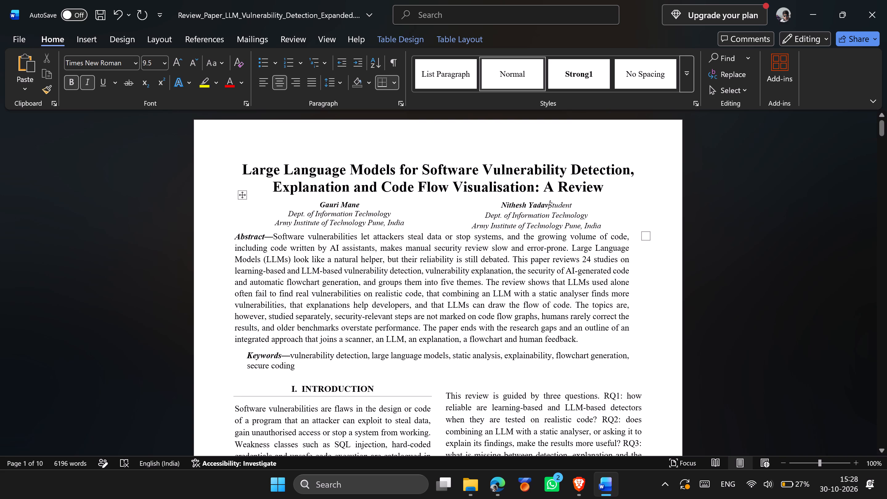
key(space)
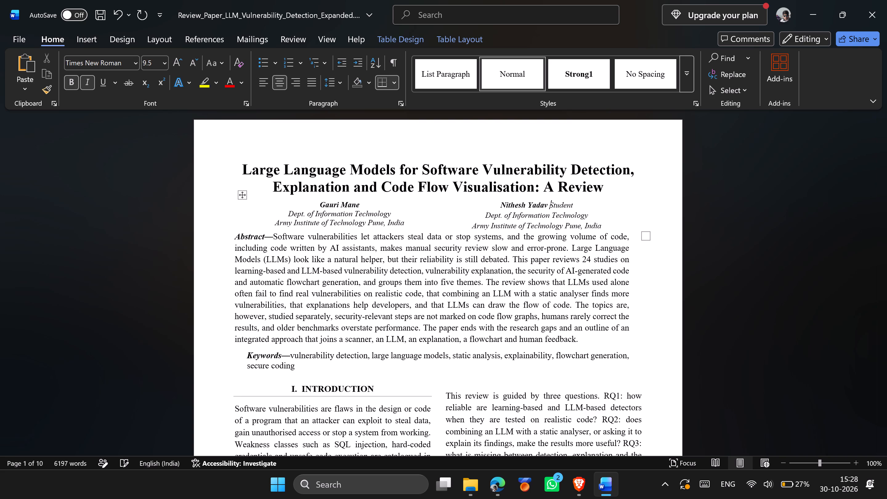
key(shift+parenleft)
key(Right)
key(Right)
key(Right)
key(Right)
key(Right)
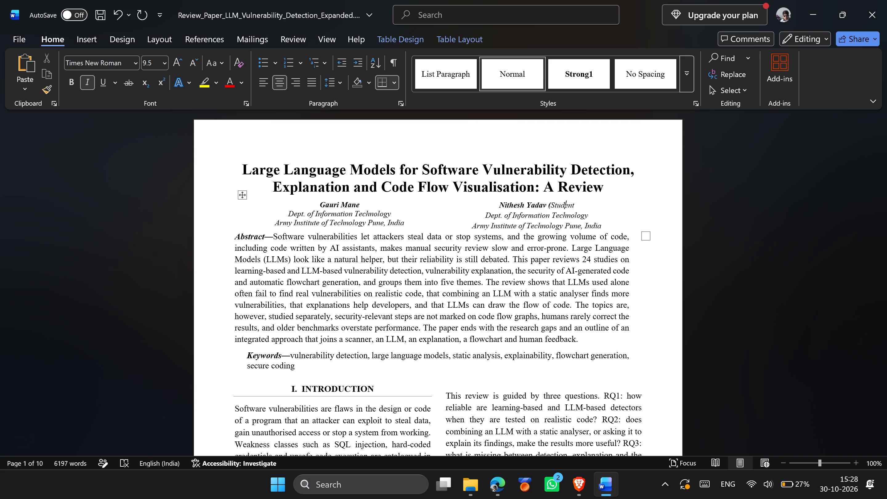
key(Right)
key(Right)
key(shift+parenright)
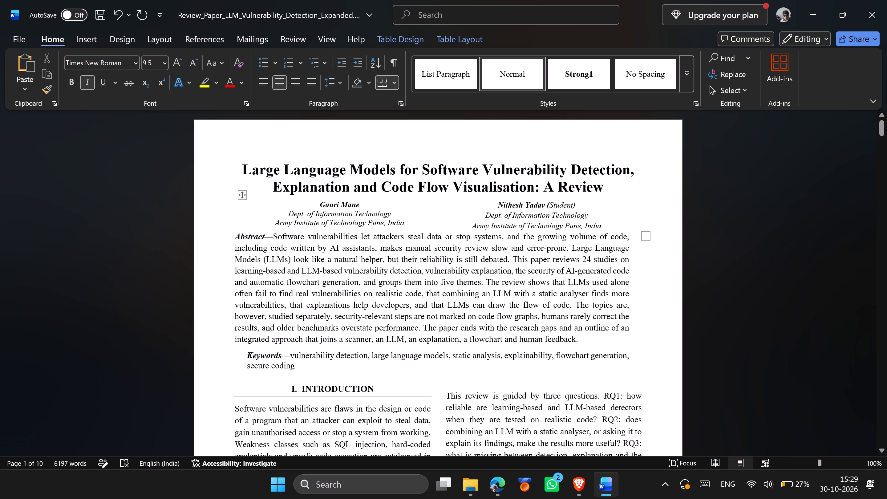
Make the closing parenthesis after "Student" bold.
double_click(574, 207)
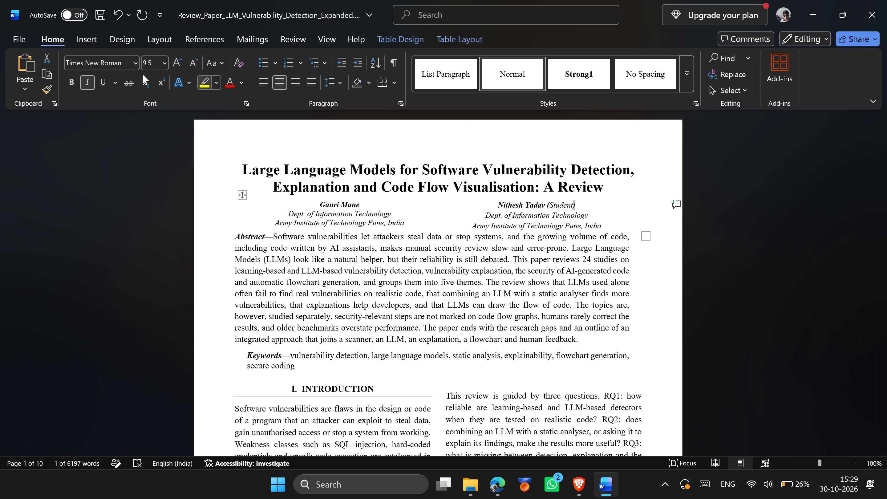
click(74, 78)
click(352, 234)
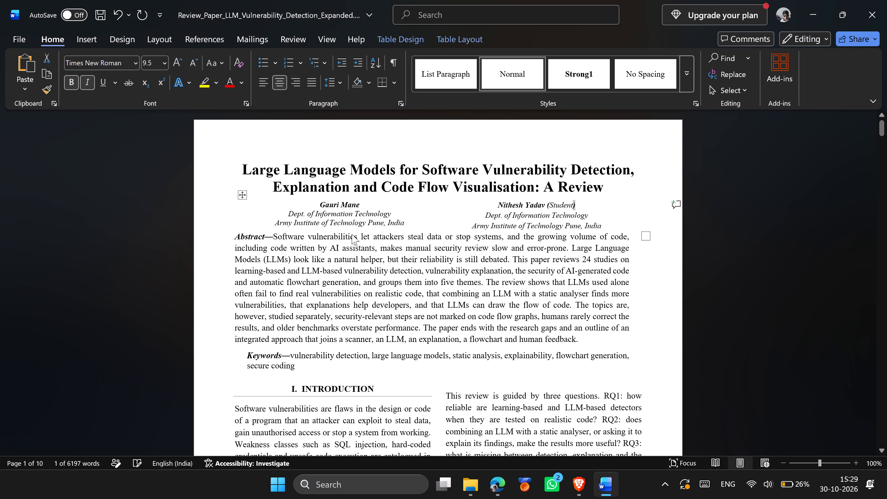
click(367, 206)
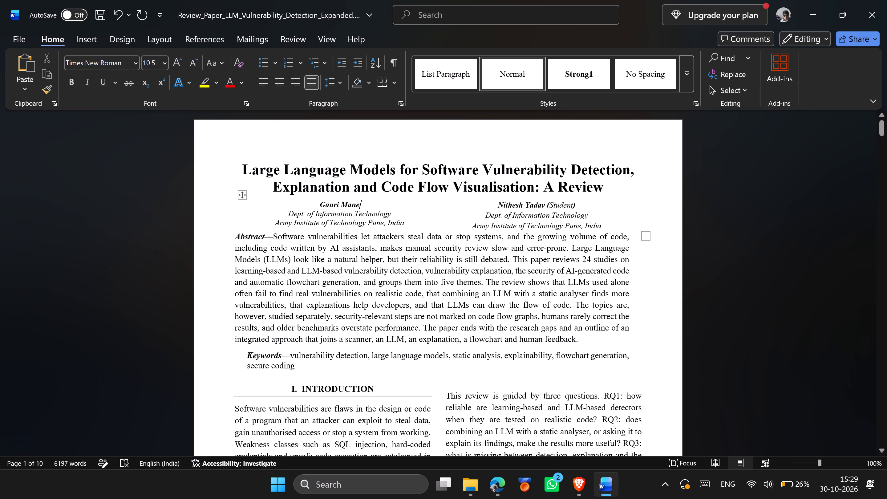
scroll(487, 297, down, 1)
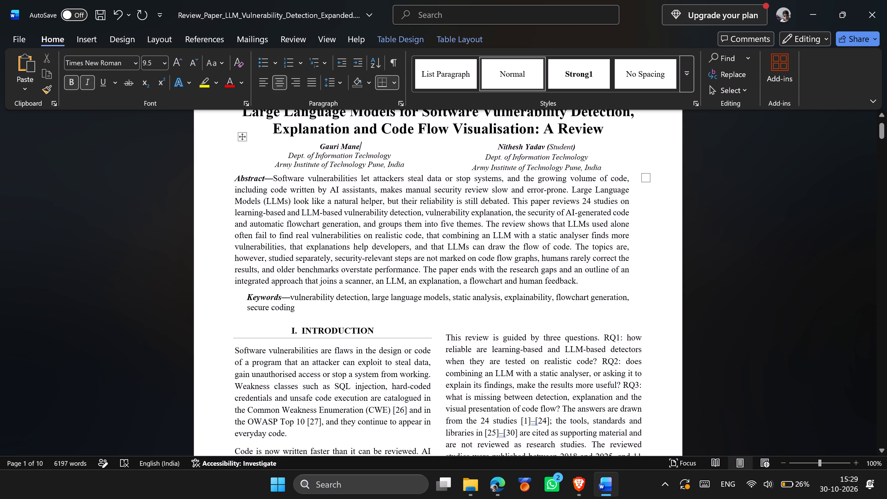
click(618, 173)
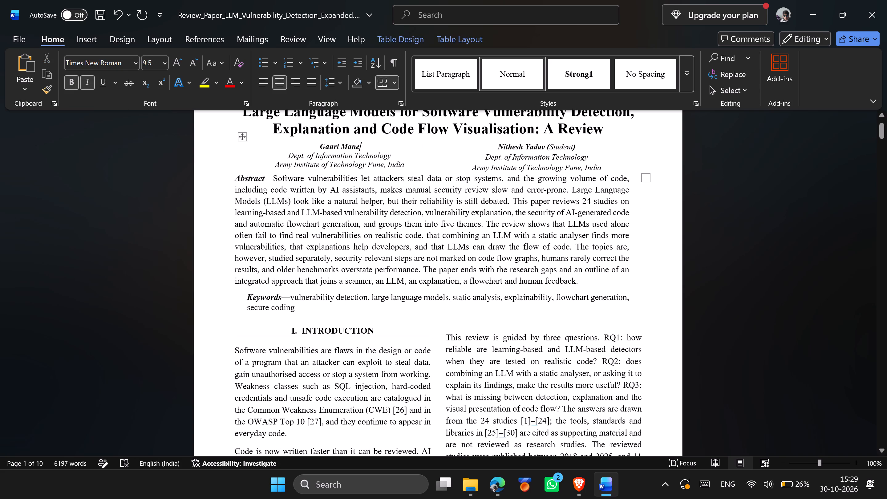
Insert a blank line between the author table and the Abstract paragraph.
click(234, 182)
key(Return)
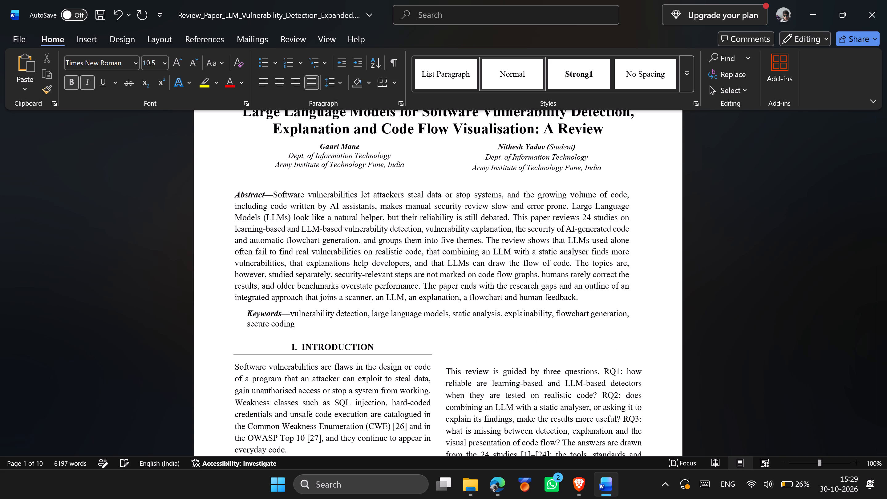
Review the paper's layout from the title and author block on the first page through to the references.
scroll(234, 182, down, 2)
scroll(234, 182, up, 3)
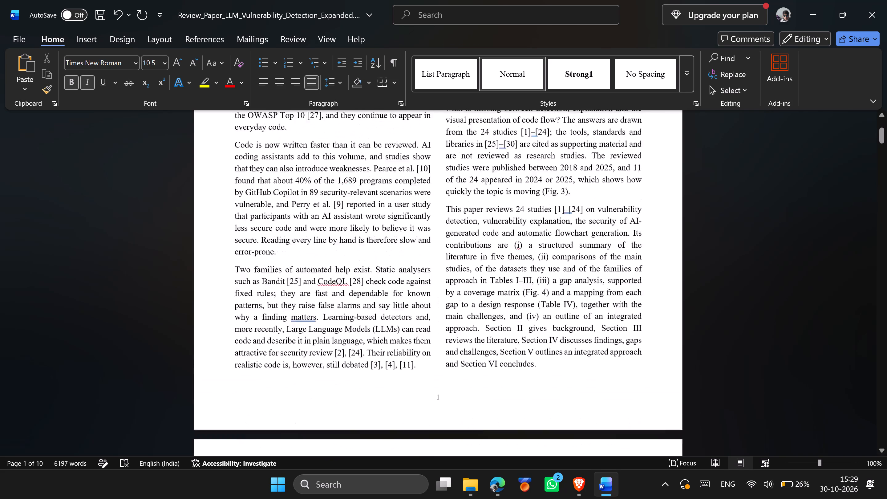
scroll(234, 182, up, 1)
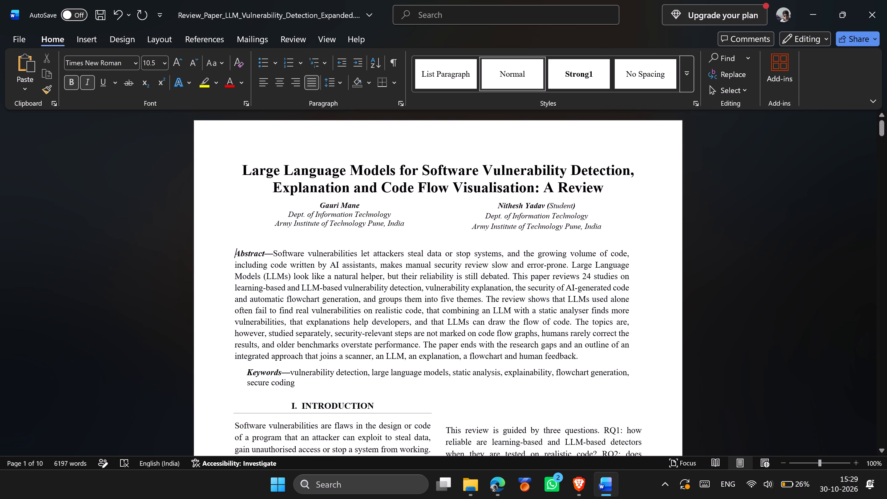
scroll(421, 243, down, 1)
scroll(421, 243, up, 1)
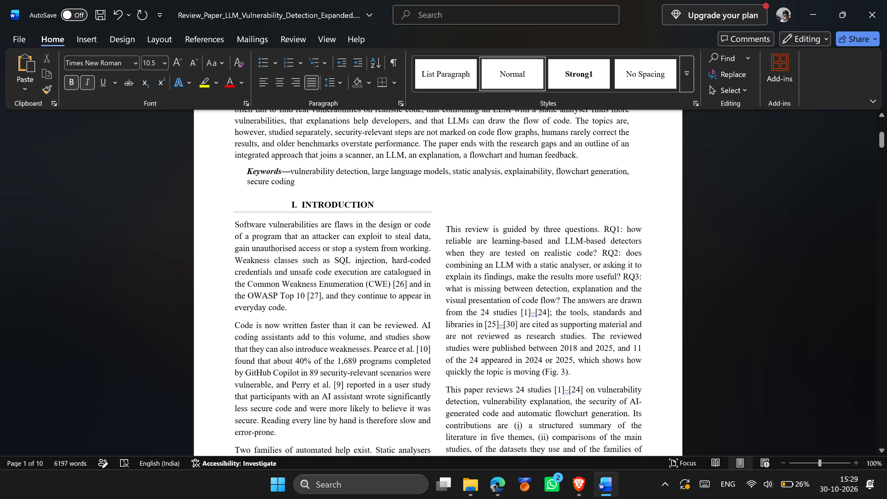
scroll(421, 243, up, 1)
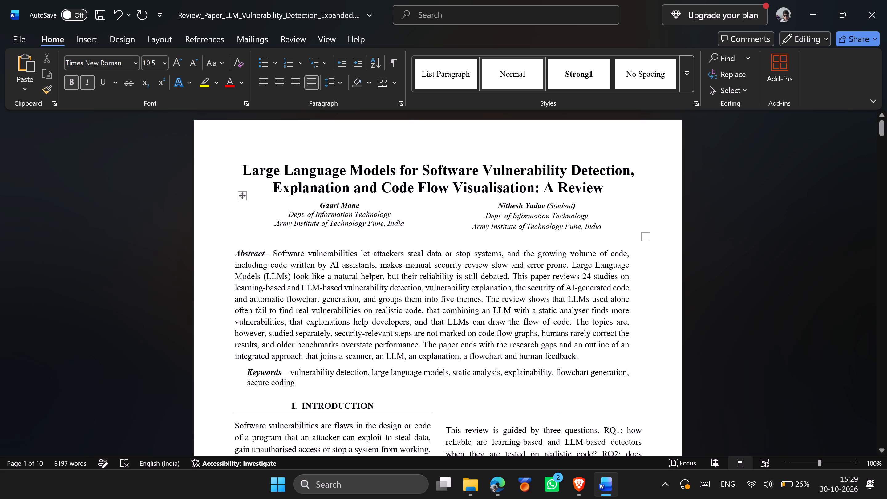
scroll(421, 243, down, 13)
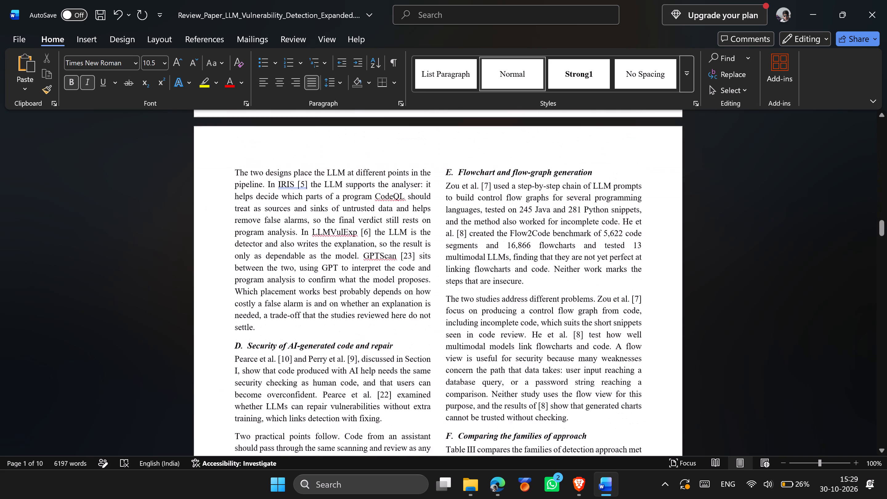
scroll(421, 243, down, 12)
scroll(421, 243, up, 6)
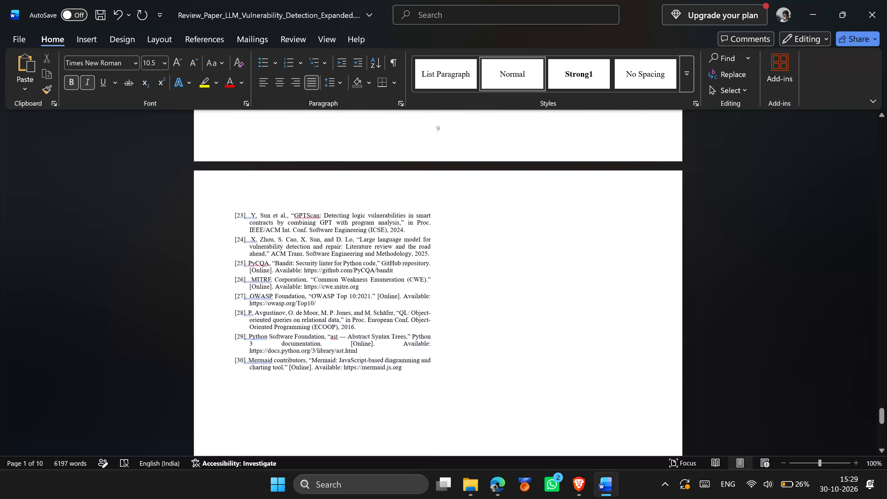
scroll(421, 243, up, 9)
Save the revised review paper.
click(99, 19)
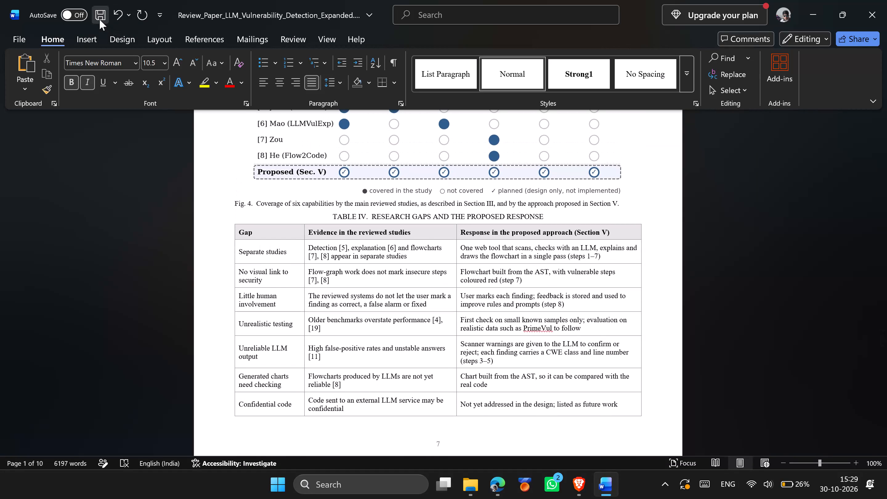
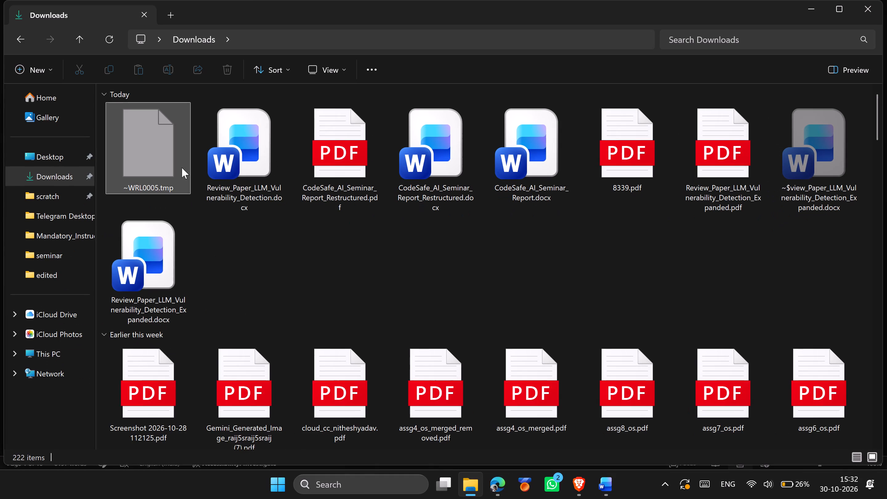
Close the review paper that is still open in Word.
click(243, 136)
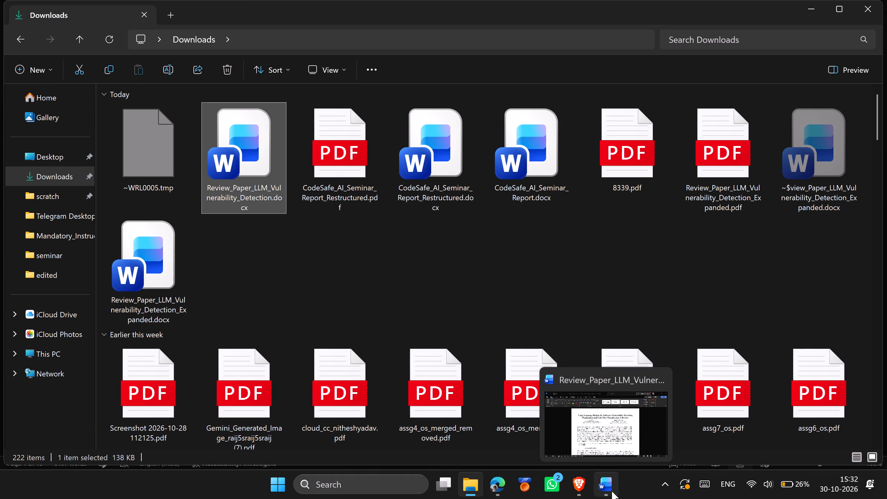
click(654, 374)
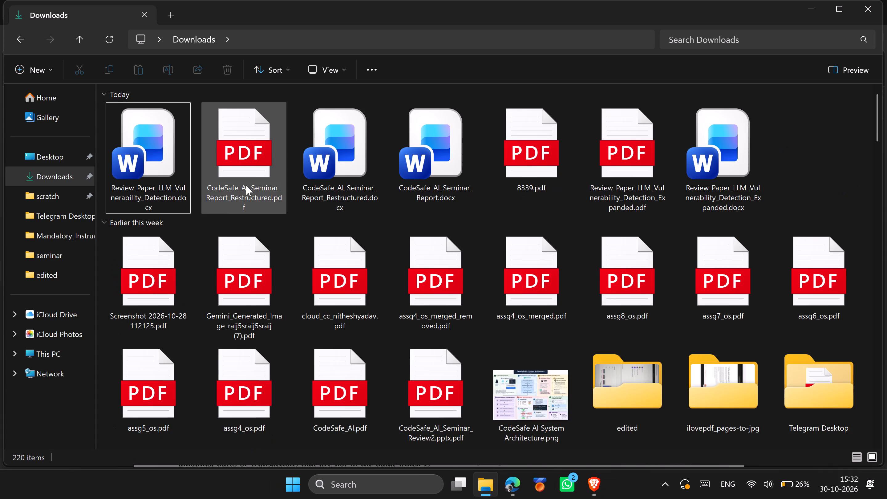
Open Review_Paper_LLM_Vulnerability_Detection.docx from Downloads, check its first page, and close it again.
double_click(136, 160)
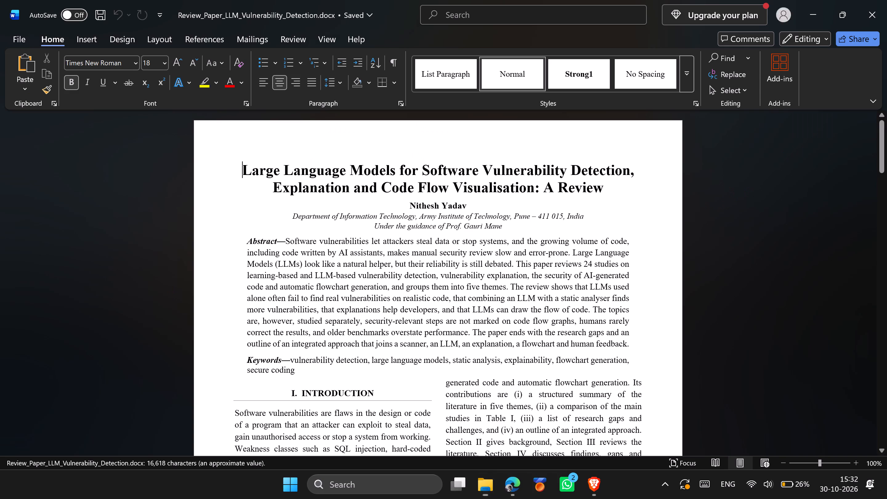
scroll(456, 293, down, 1)
scroll(456, 293, up, 4)
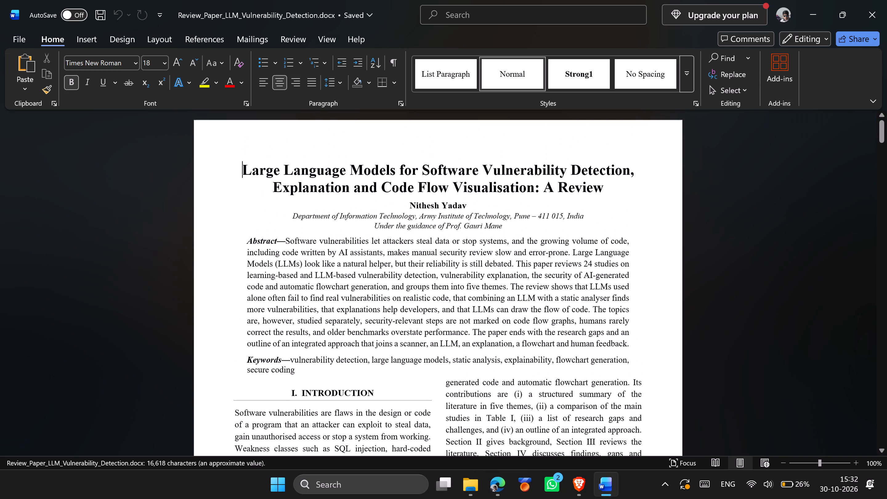
click(873, 0)
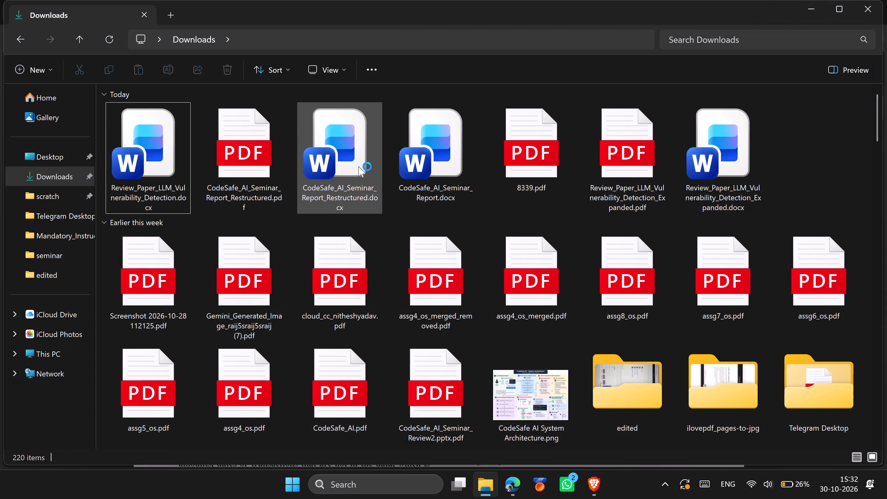
Open Review_Paper_LLM_Vulnerability_Detection_Expanded.docx from Downloads and review its layout from the author block through the comparison tables and the Discussion section.
double_click(703, 153)
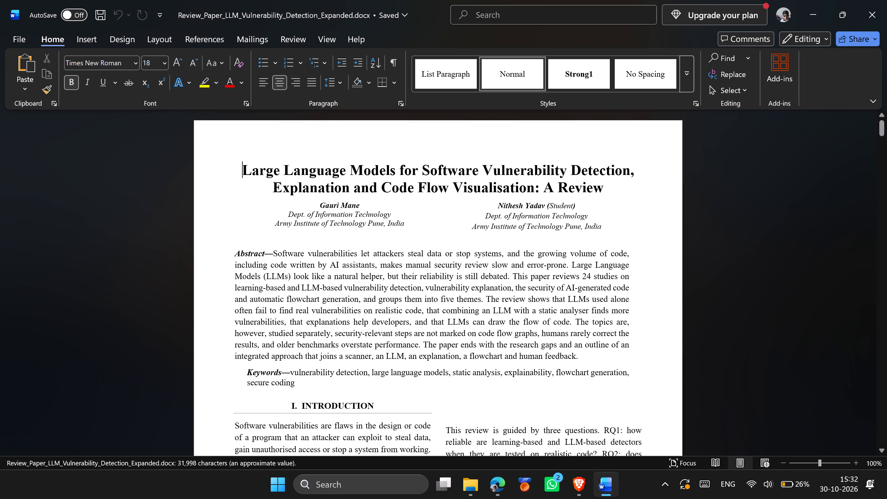
scroll(513, 258, down, 6)
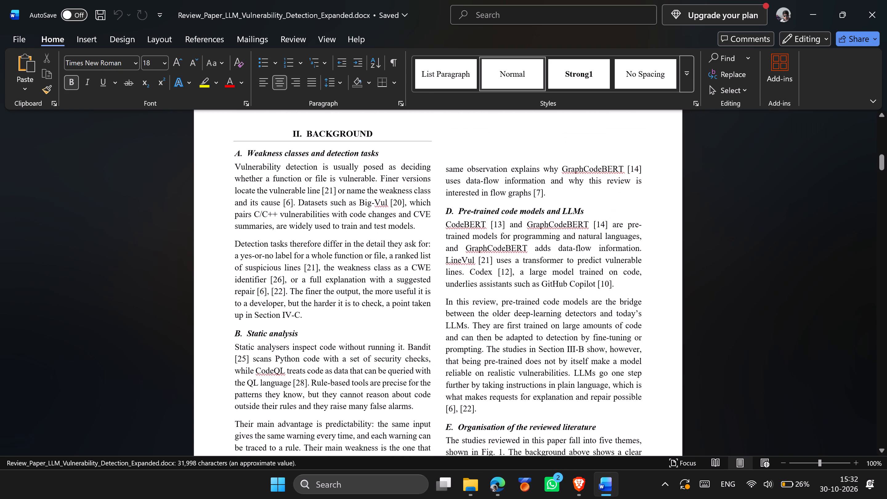
scroll(513, 258, down, 7)
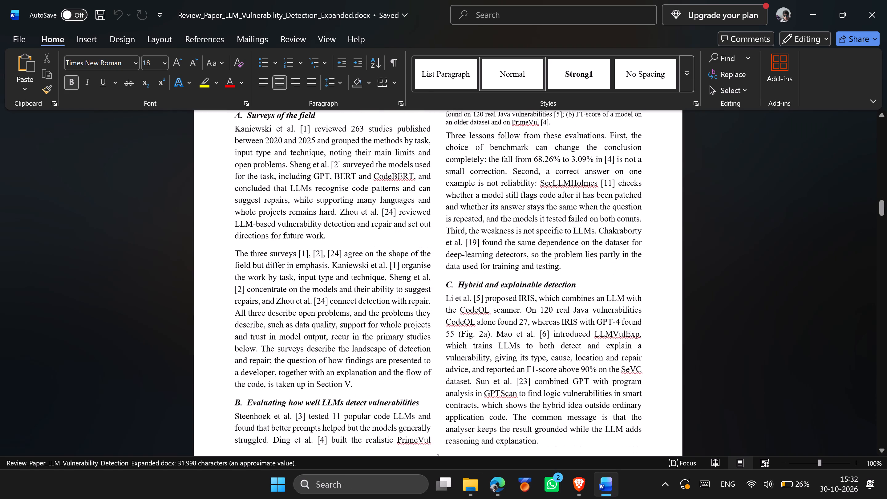
scroll(513, 258, up, 2)
ctrl+scroll(513, 258, down, 3)
scroll(513, 258, down, 6)
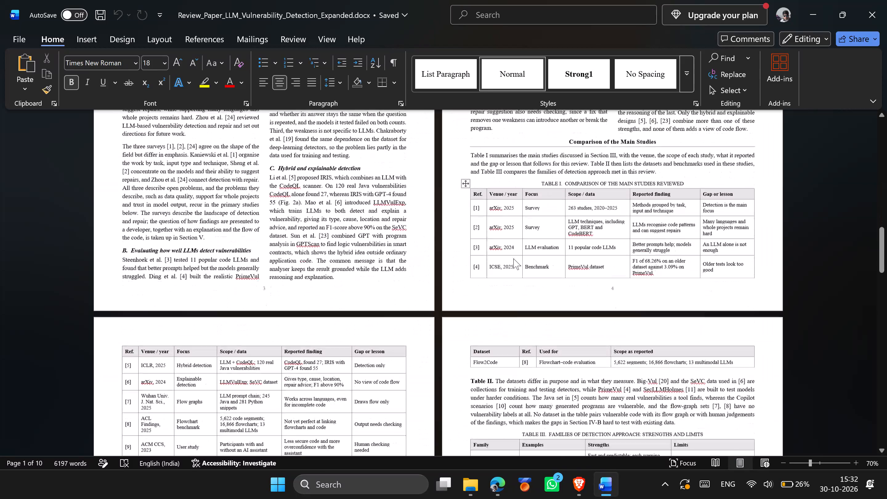
scroll(513, 258, down, 2)
scroll(513, 258, up, 5)
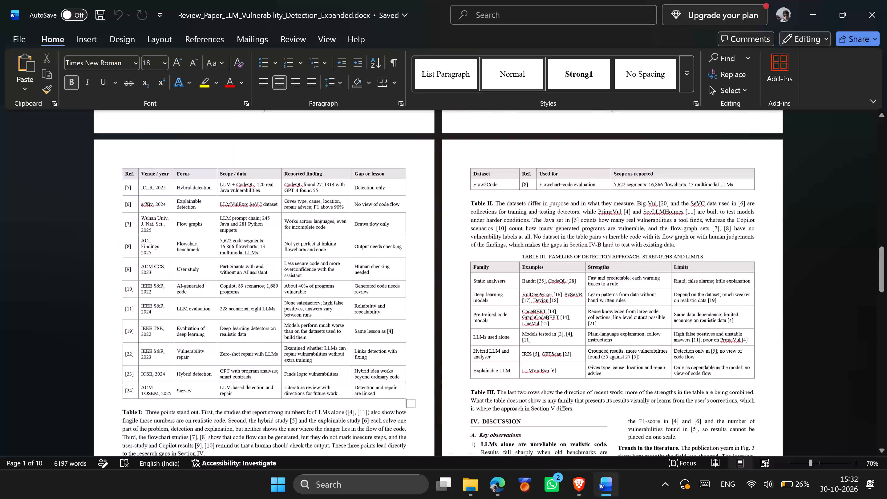
scroll(513, 258, down, 3)
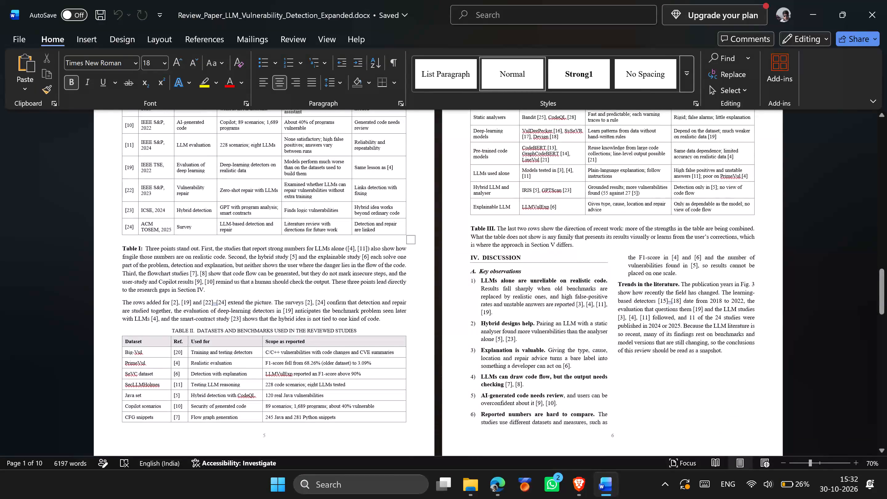
scroll(513, 258, up, 5)
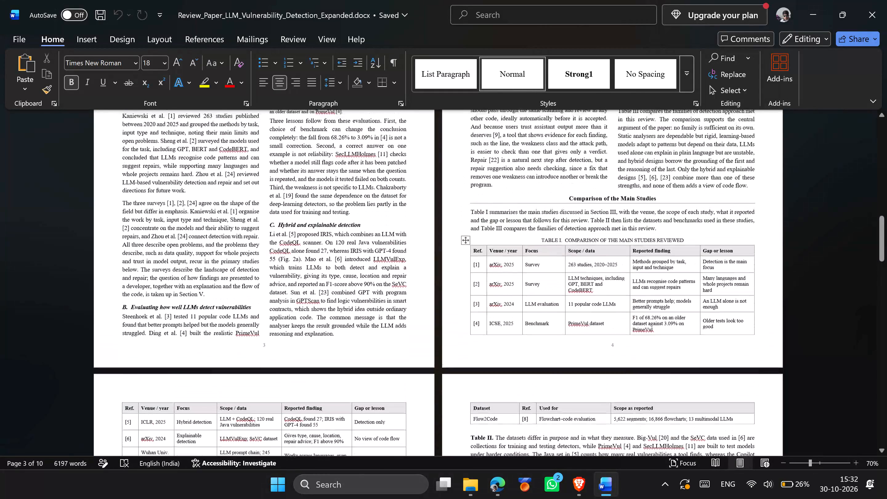
scroll(516, 233, up, 9)
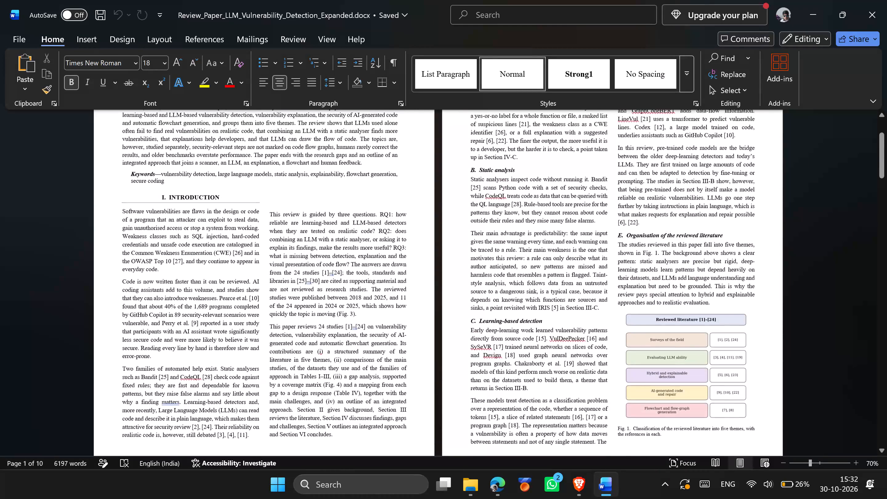
scroll(516, 233, up, 1)
scroll(334, 248, up, 1)
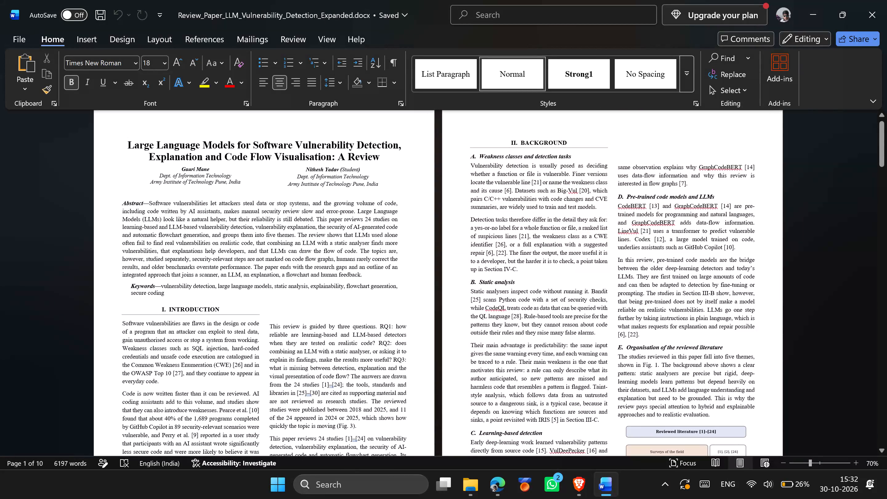
Save the expanded review paper and close it.
click(161, 310)
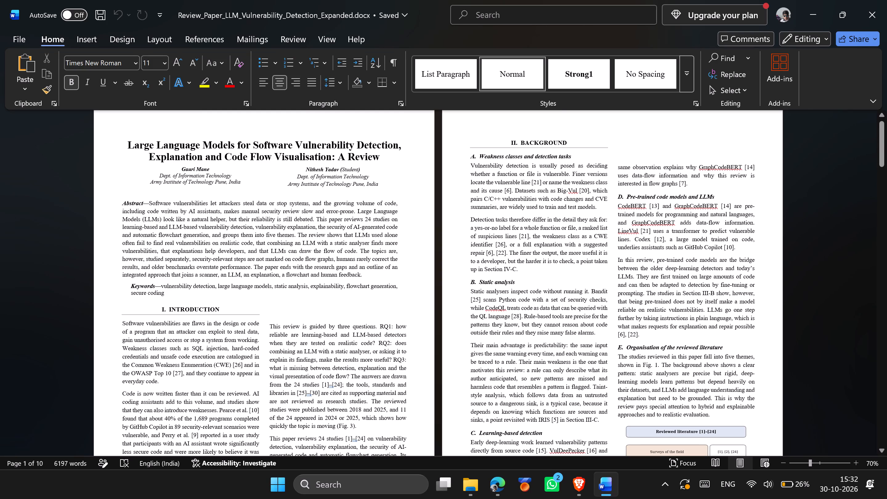
click(103, 17)
click(886, 0)
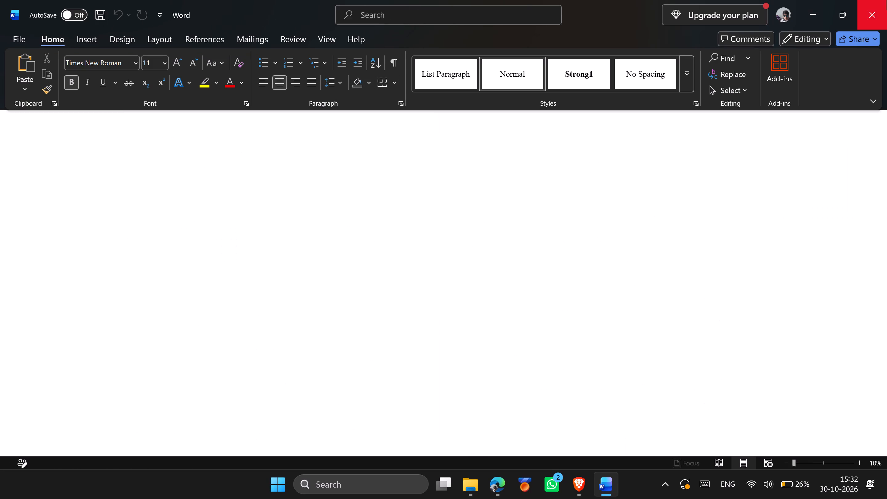
Cut Review_Paper_LLM_Vulnerability_Detection_Expanded.docx from the Downloads folder to move it elsewhere.
key(ctrl+x)
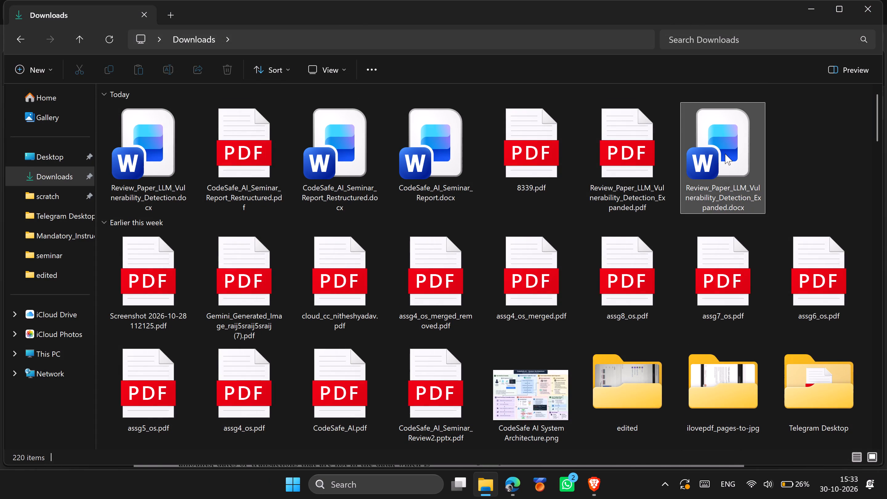
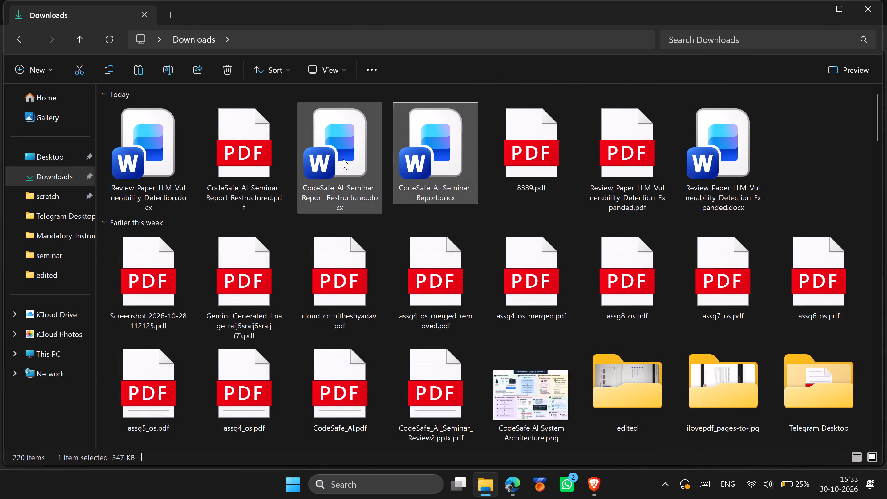
Open CodeSafe_AI_Seminar_Report_Restructured.docx from Downloads, check its title and certificate pages, and close it again.
double_click(343, 159)
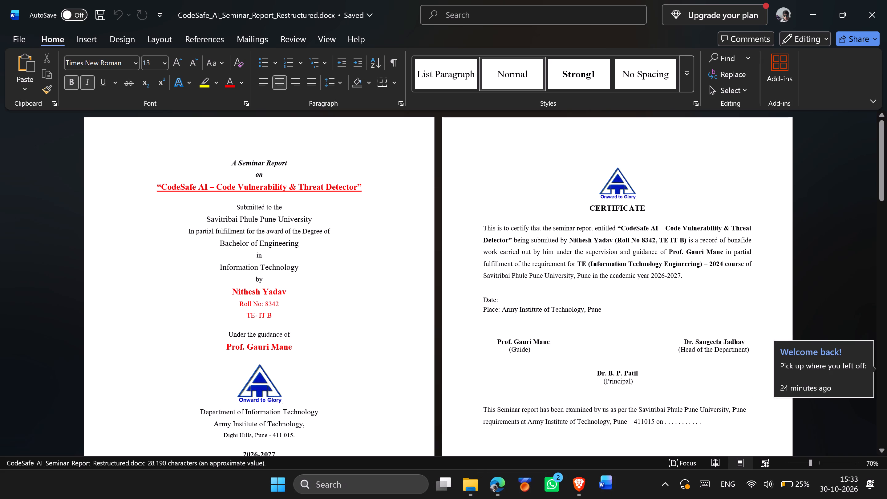
scroll(513, 263, down, 3)
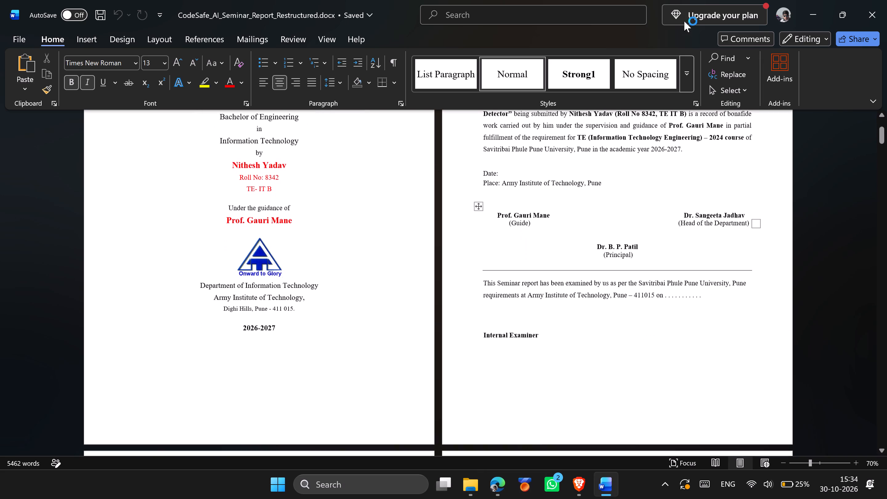
click(886, 0)
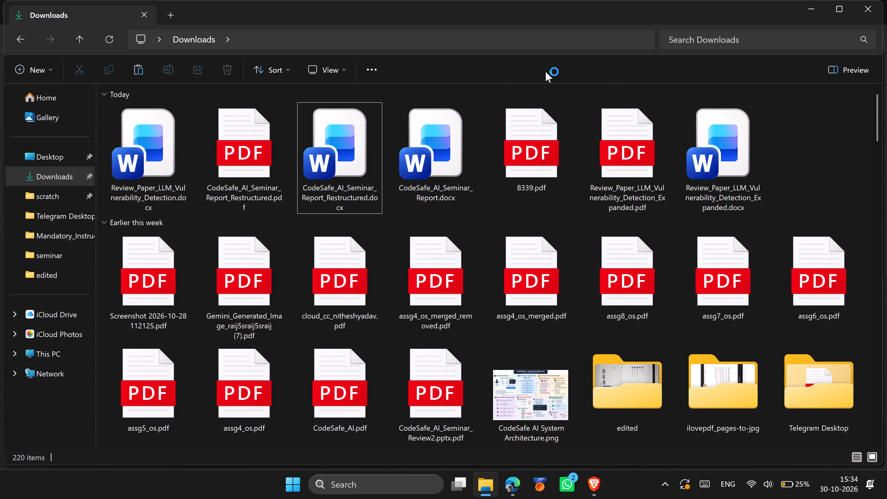
Delete Review_Paper_LLM_Vulnerability_Detection.docx, Review_Paper_LLM_Vulnerability_Detection_Expanded.pdf and CodeSafe_AI_Seminar_Report.docx from Downloads.
click(152, 175)
key(Delete)
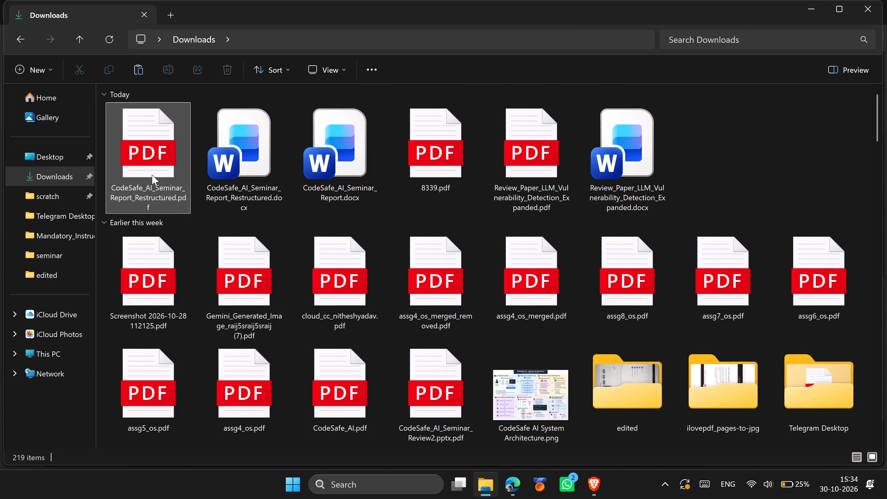
click(555, 151)
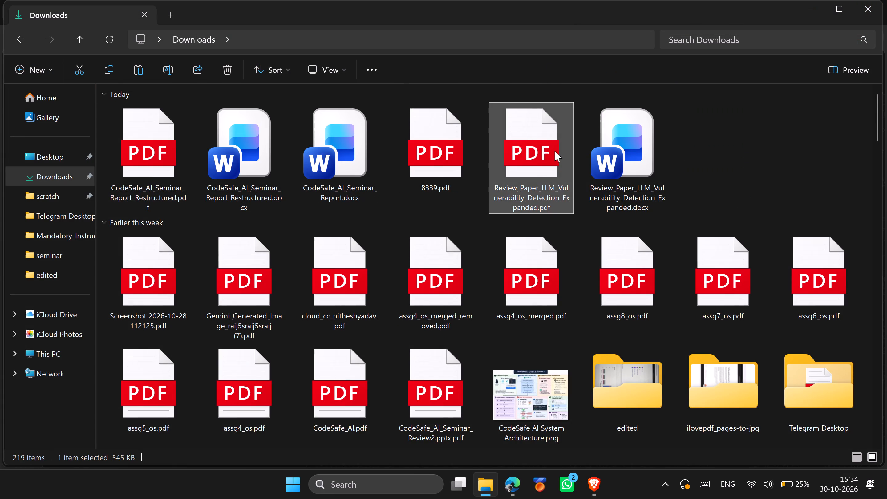
key(Delete)
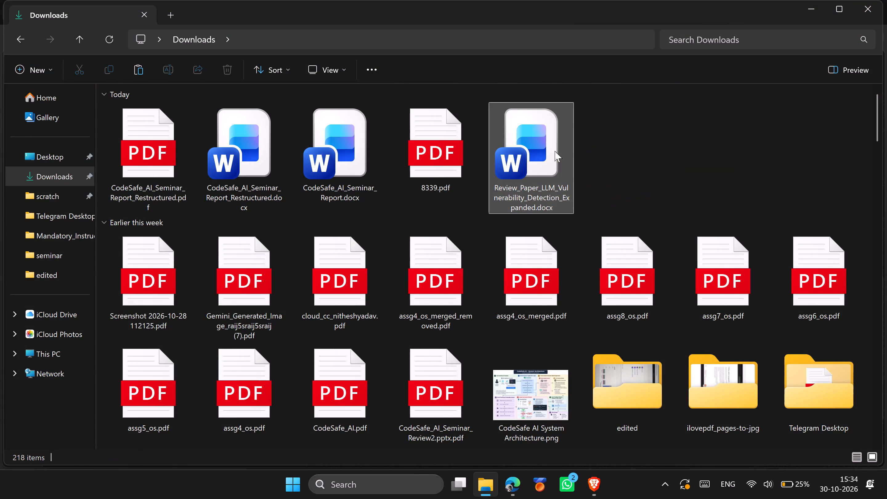
click(329, 155)
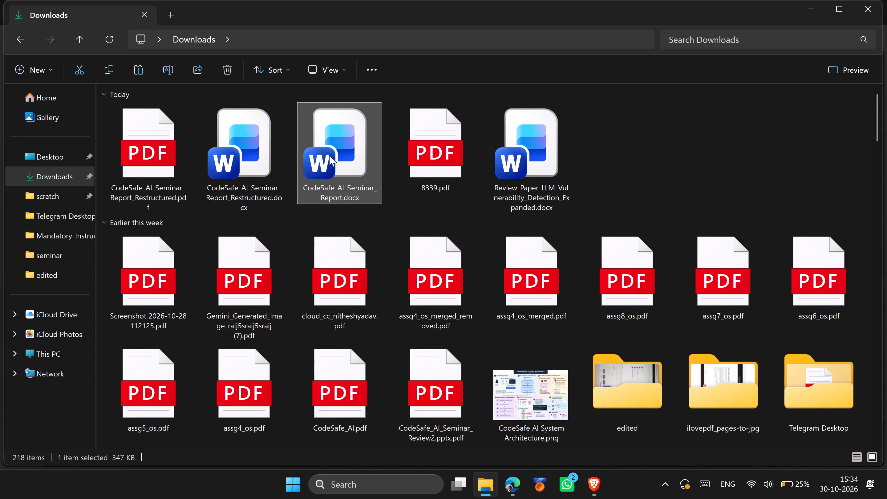
key(Delete)
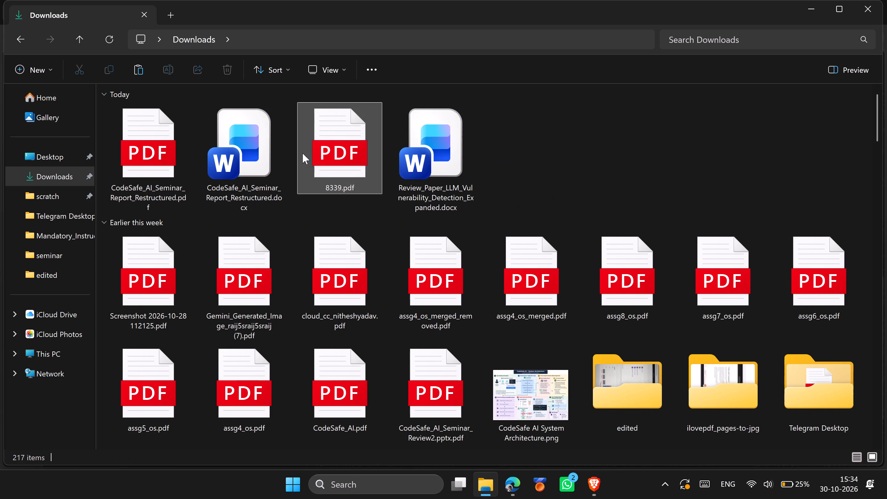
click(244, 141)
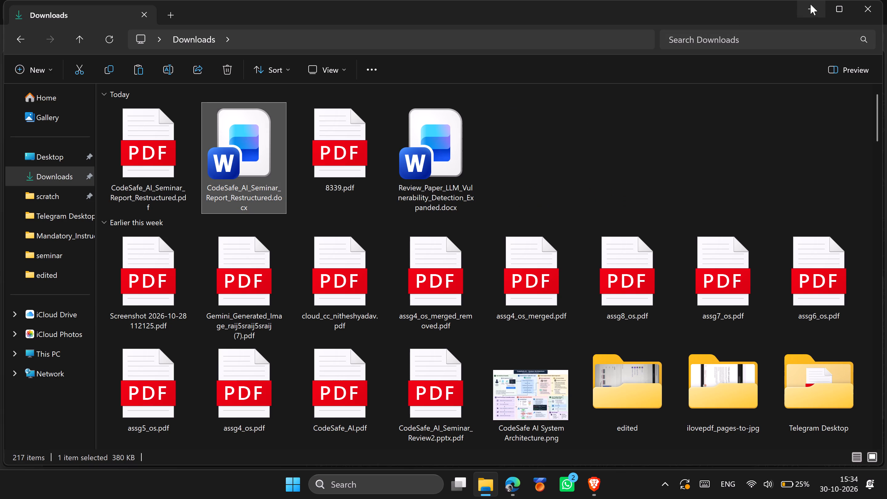